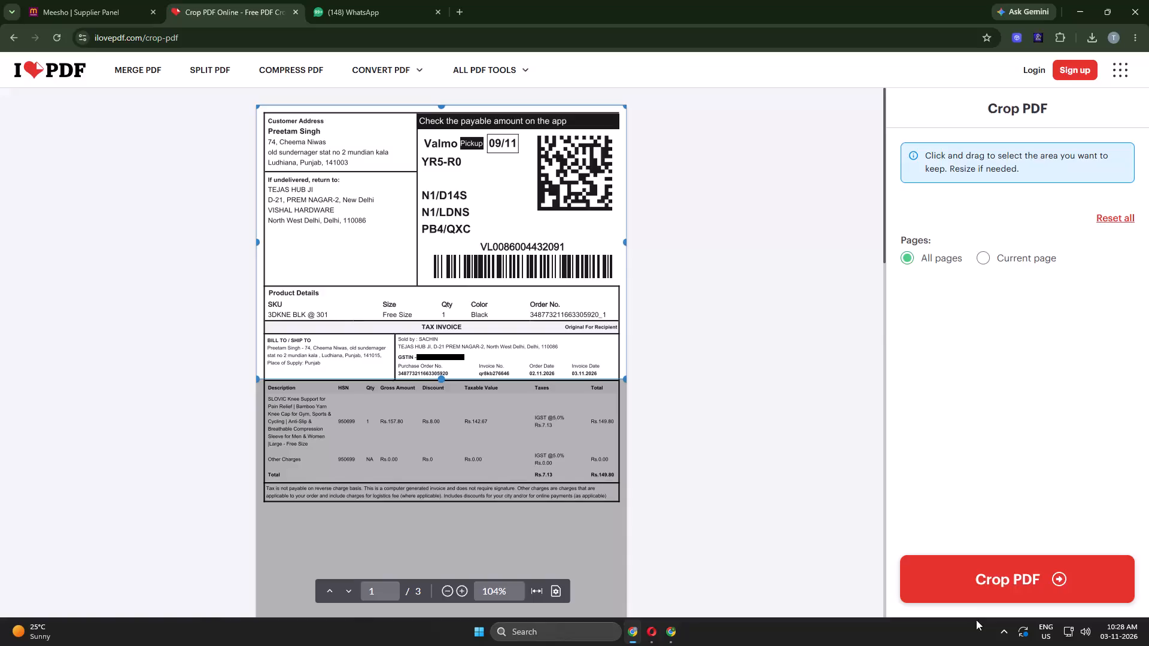
# Crop all pages of the shipping-label PDF to the selected area and download the cropped file.
pyautogui.click(983, 586)
pyautogui.click(591, 212)
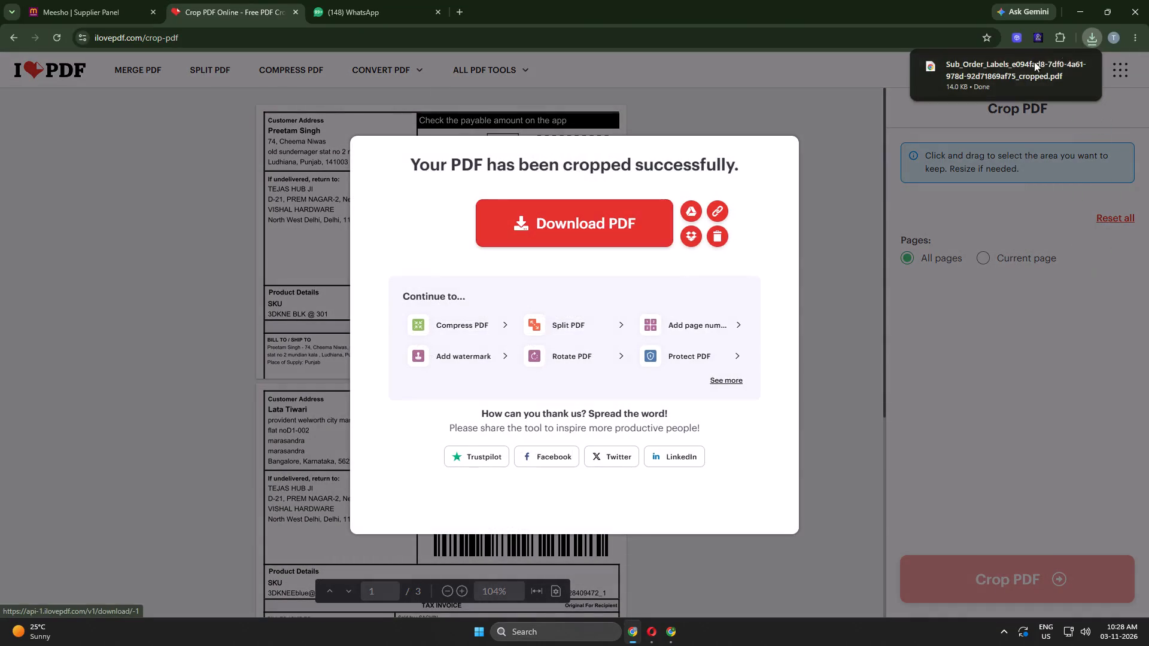
# Open the downloaded cropped label PDF in its own browser tab and print all pages on the 4BARCODE 4B-2054N printer with MEESHO paper size.
pyautogui.moveTo(1016, 69); pyautogui.dragTo(706, 0)
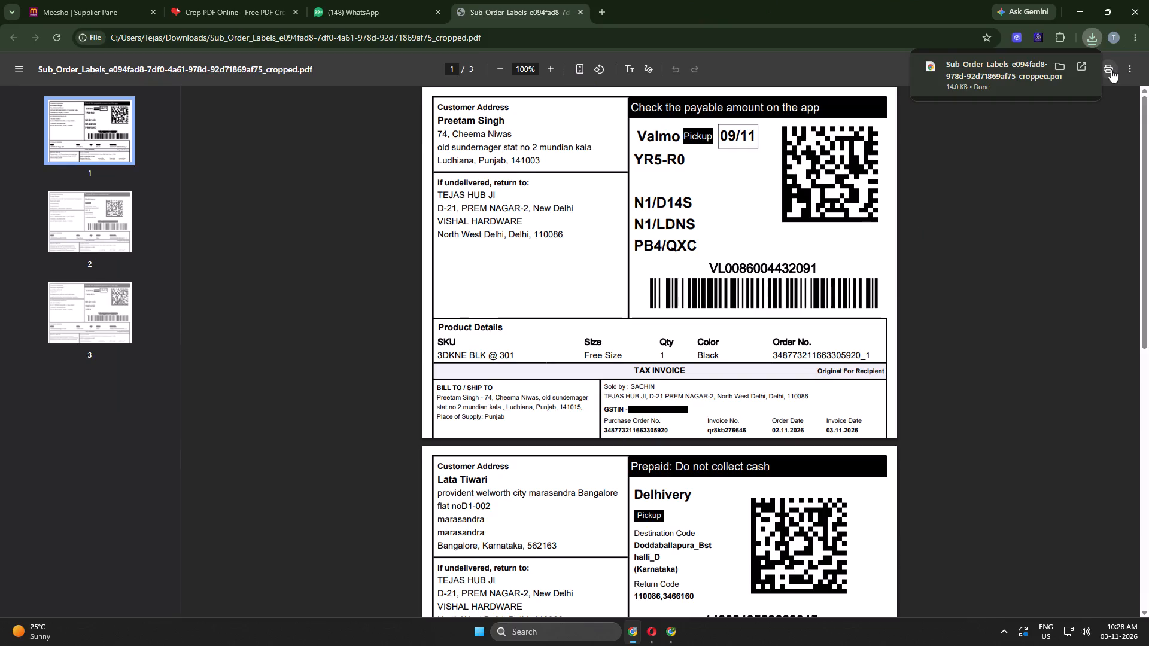
pyautogui.click(1111, 69)
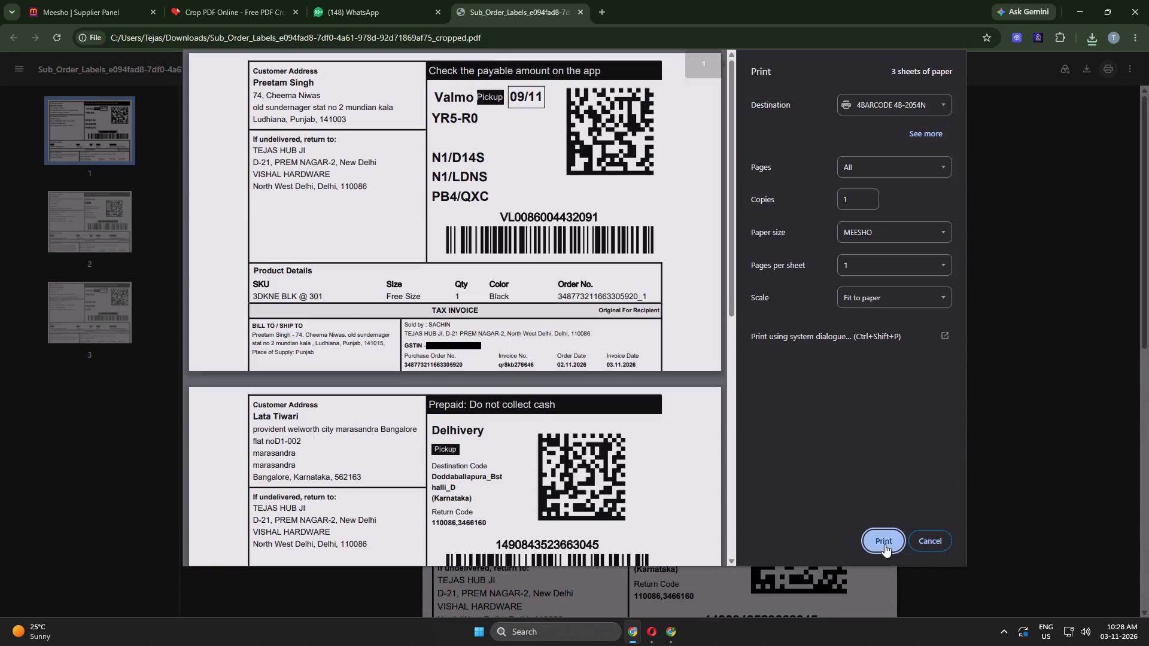
pyautogui.click(889, 543)
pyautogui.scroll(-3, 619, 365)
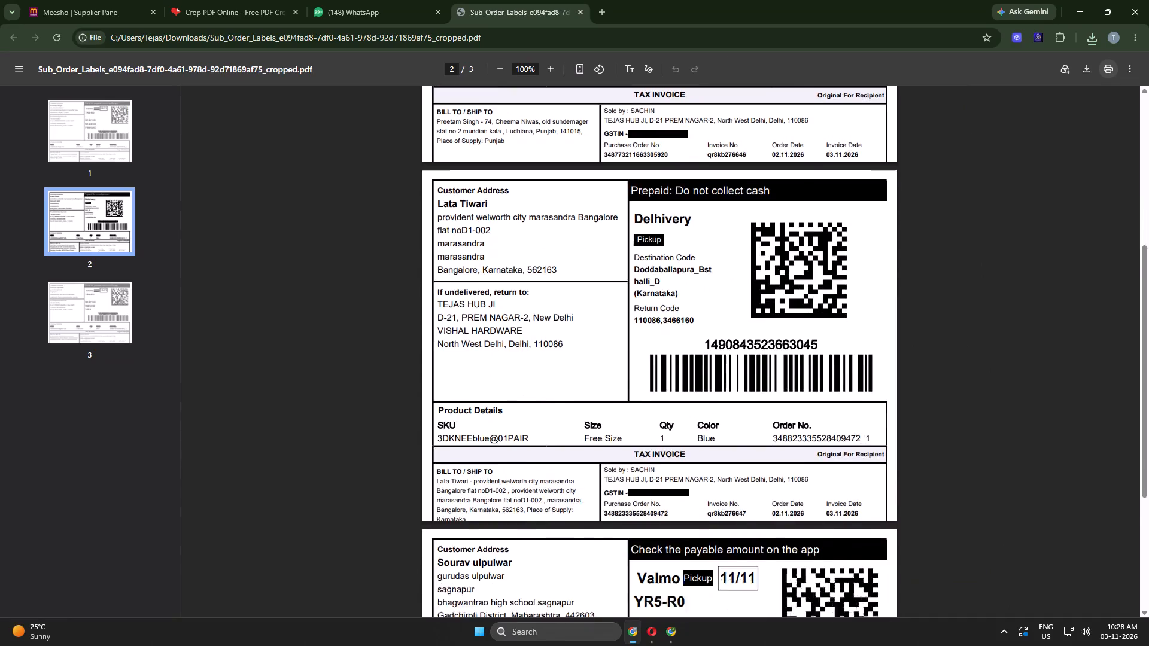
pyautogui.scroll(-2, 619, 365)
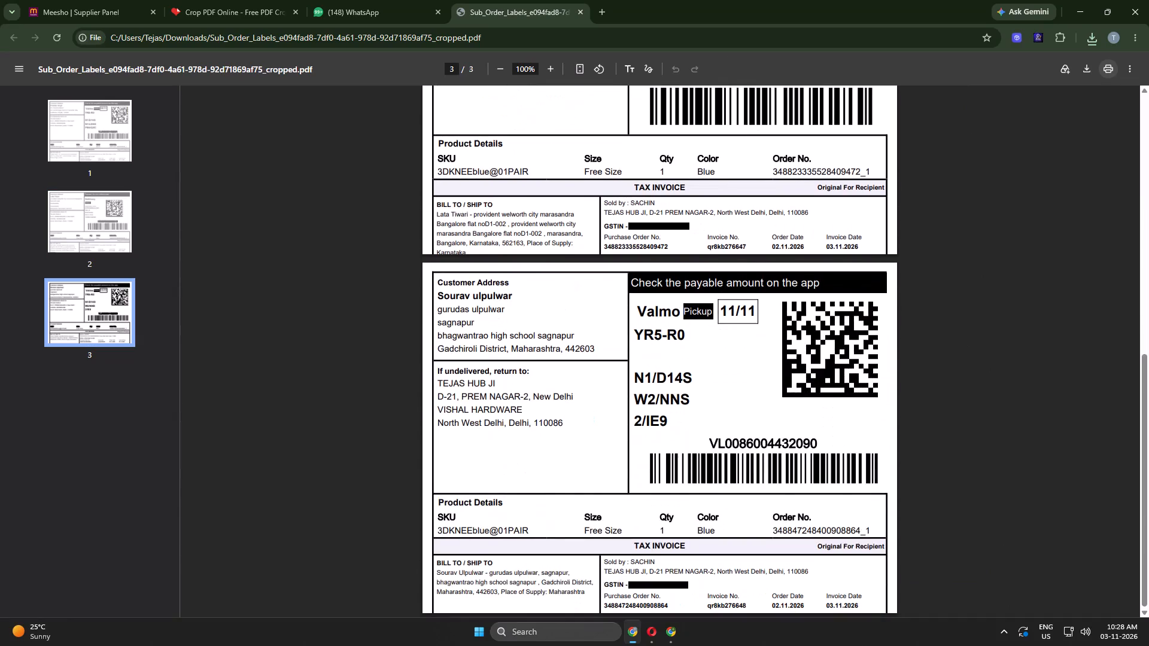
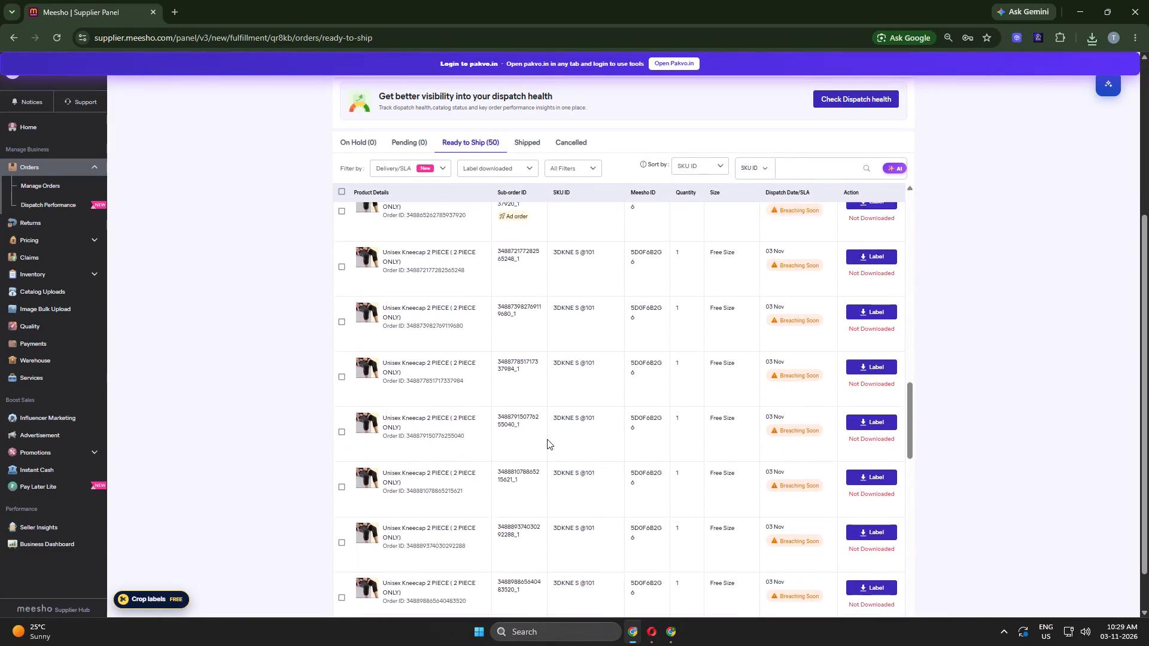
# Select the winter glove orders in the Ready to Ship list, starting with the G5@01 order and the first three G@01 orders.
pyautogui.scroll(-6, 547, 439)
pyautogui.scroll(3, 547, 439)
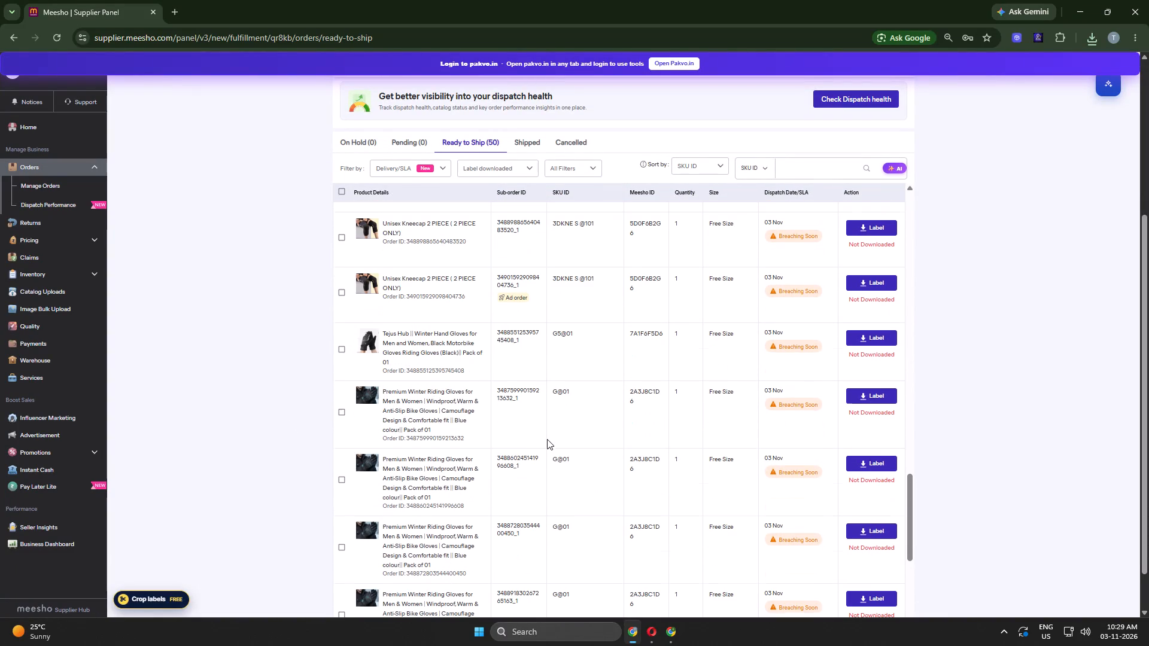
pyautogui.click(341, 352)
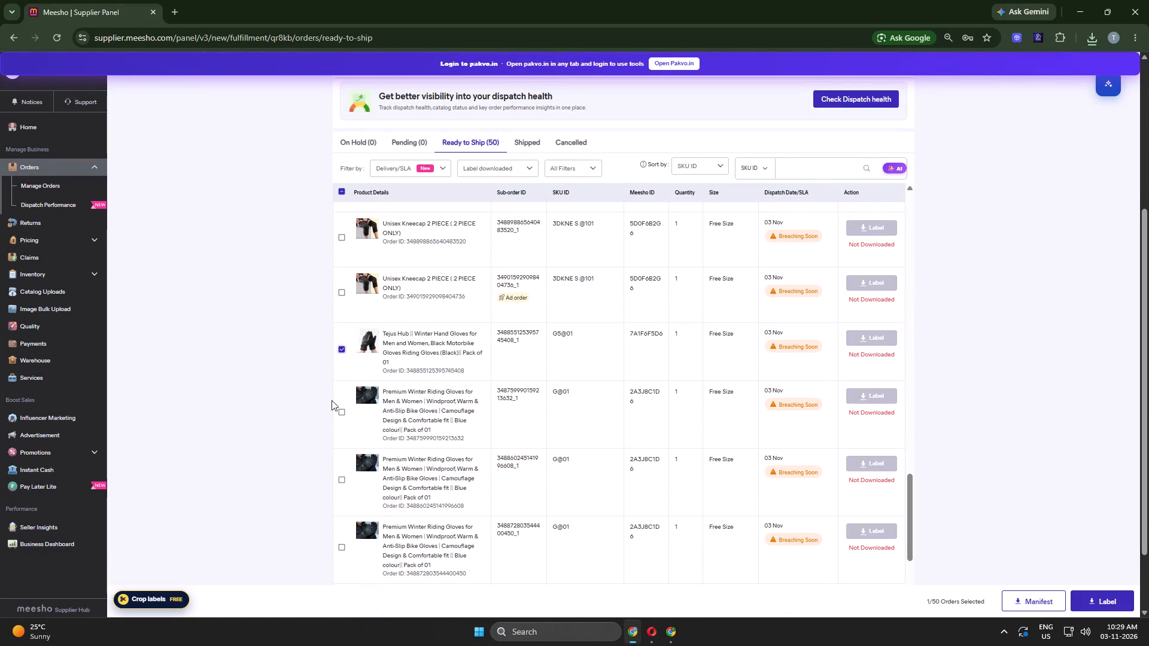
pyautogui.click(340, 414)
pyautogui.click(344, 479)
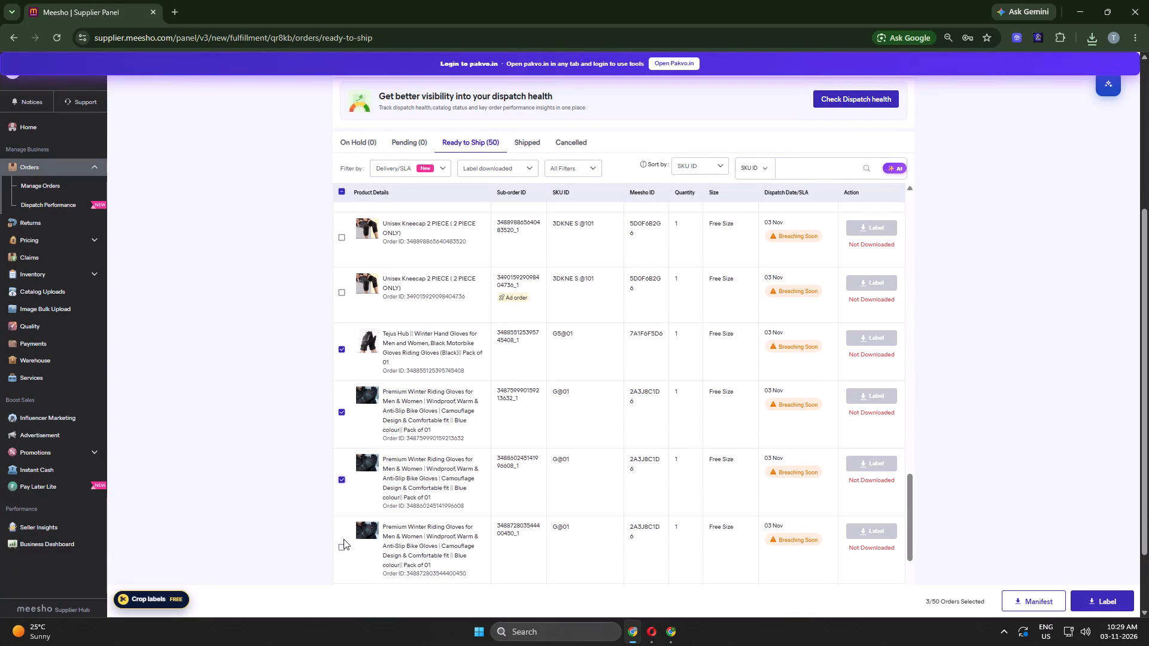
pyautogui.click(338, 548)
pyautogui.scroll(-1, 461, 451)
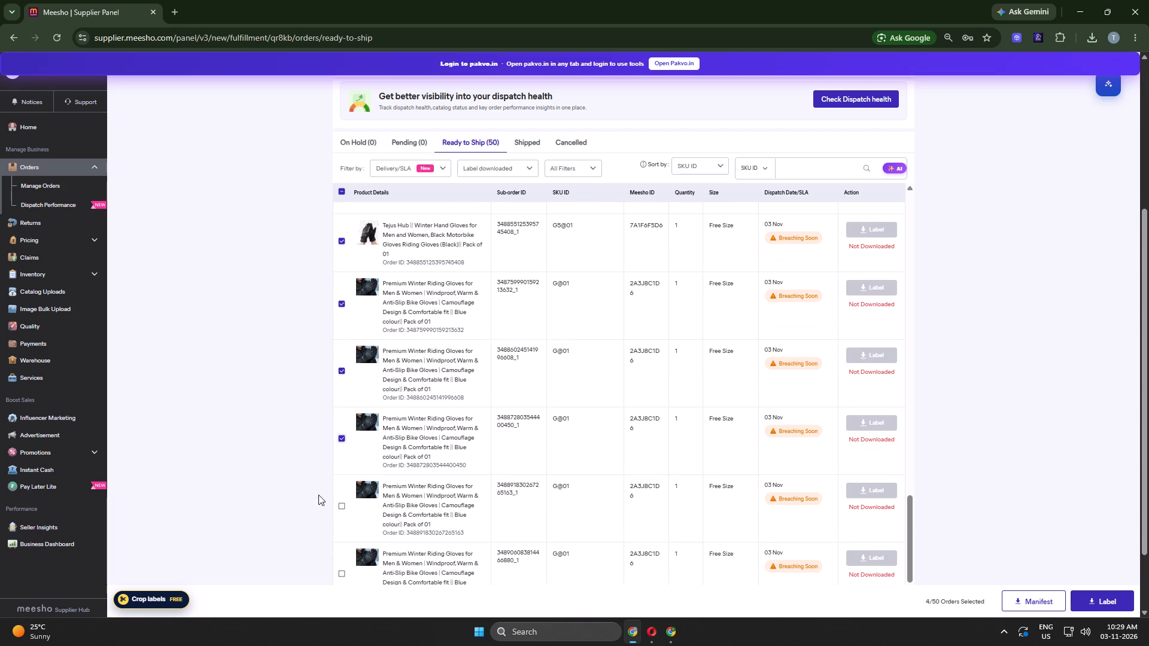
# Add the two remaining not-downloaded G@01 riding glove orders and the GloBlu&wht@01 winter glove order to the selection.
pyautogui.click(339, 494)
pyautogui.scroll(-1, 472, 446)
pyautogui.click(341, 447)
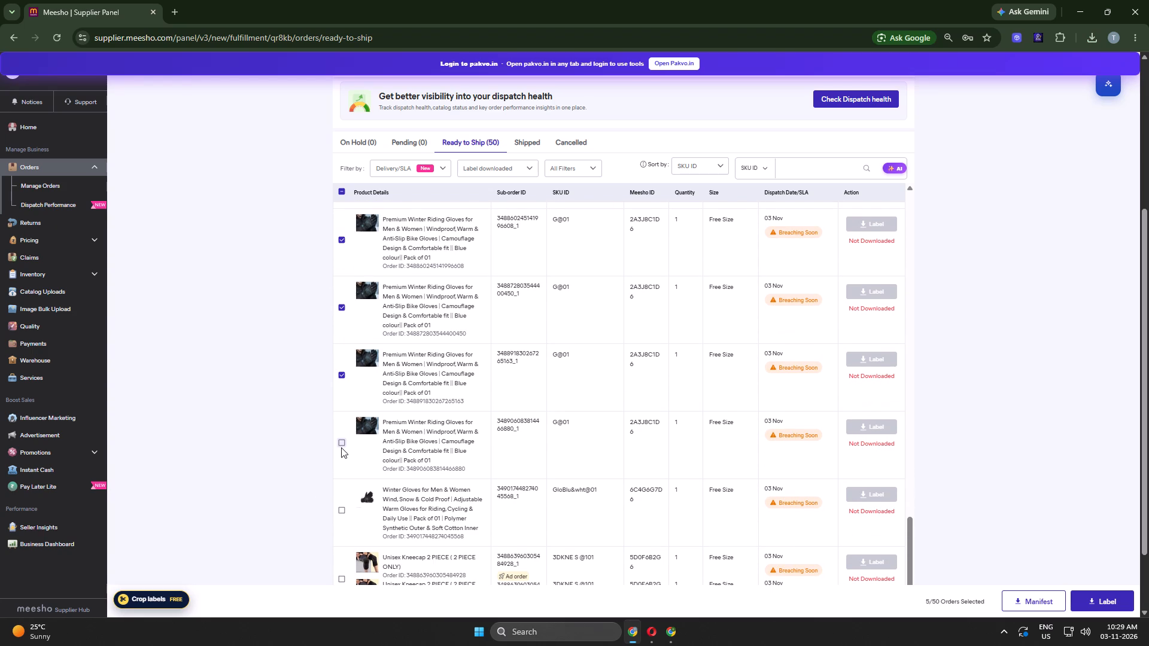
pyautogui.click(345, 511)
pyautogui.scroll(-2, 434, 452)
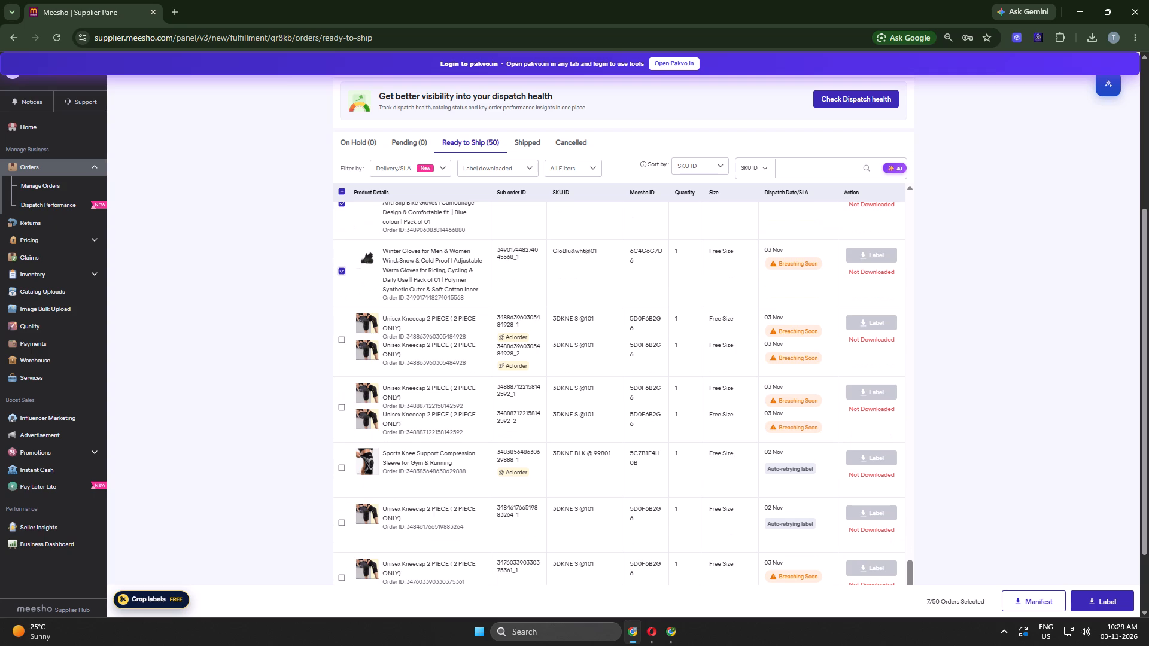
# Check the rest of the Ready to Ship list for further glove orders and review the current selection.
pyautogui.scroll(-4, 434, 450)
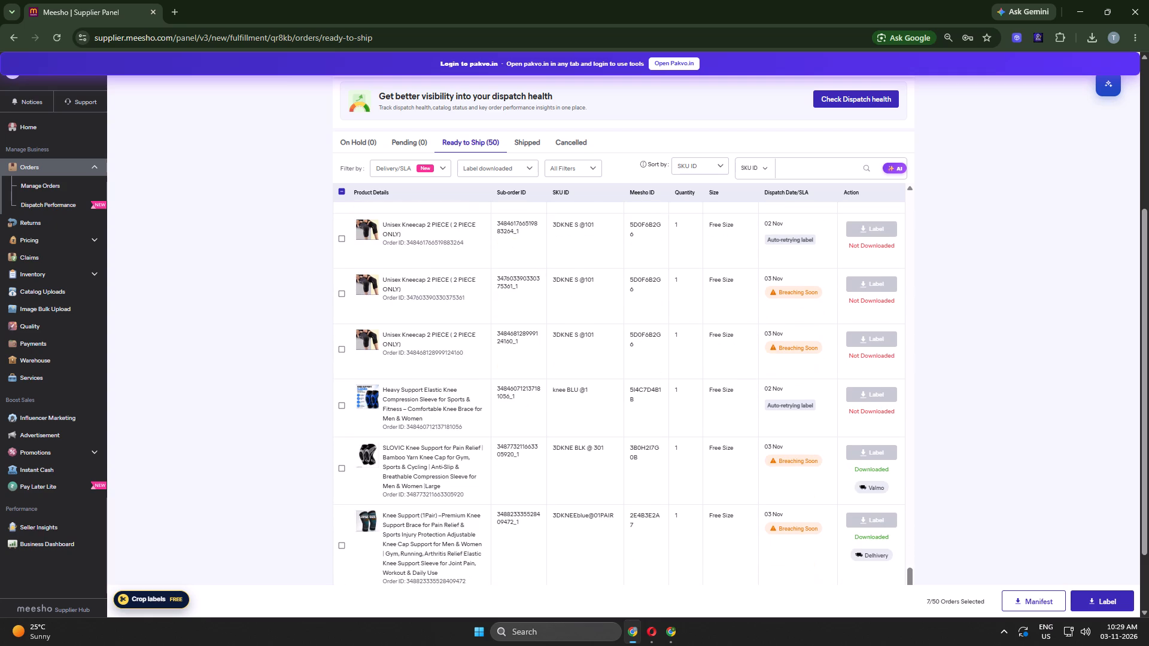
pyautogui.scroll(-5, 449, 446)
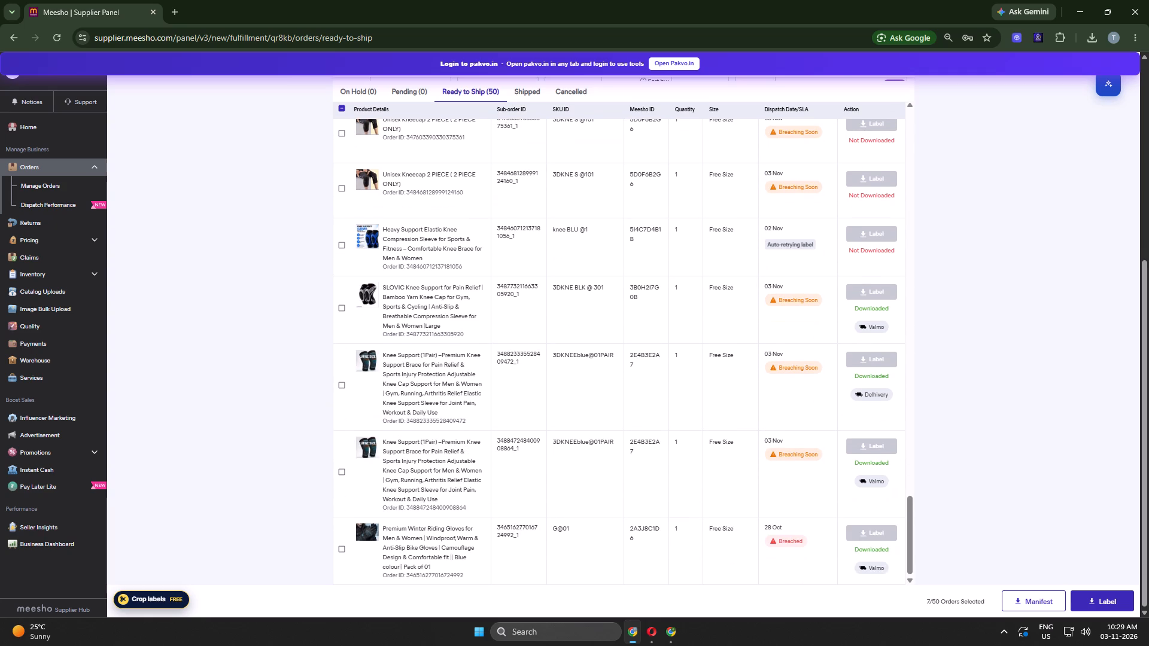
pyautogui.scroll(-1, 464, 444)
pyautogui.scroll(5, 464, 444)
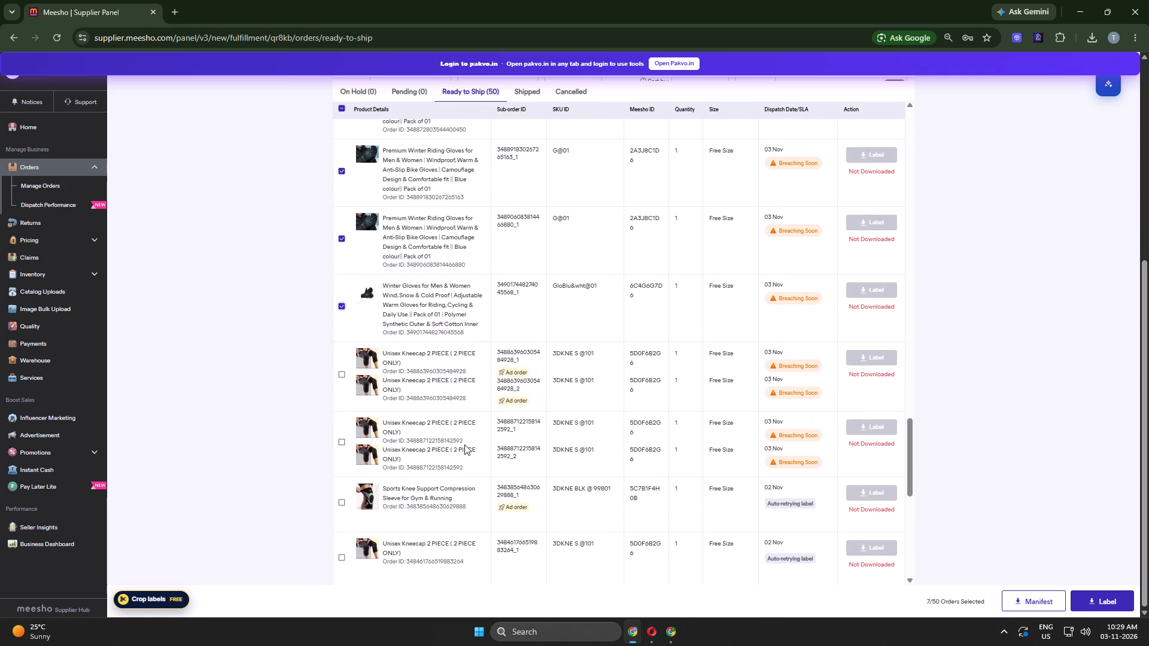
pyautogui.scroll(2, 464, 444)
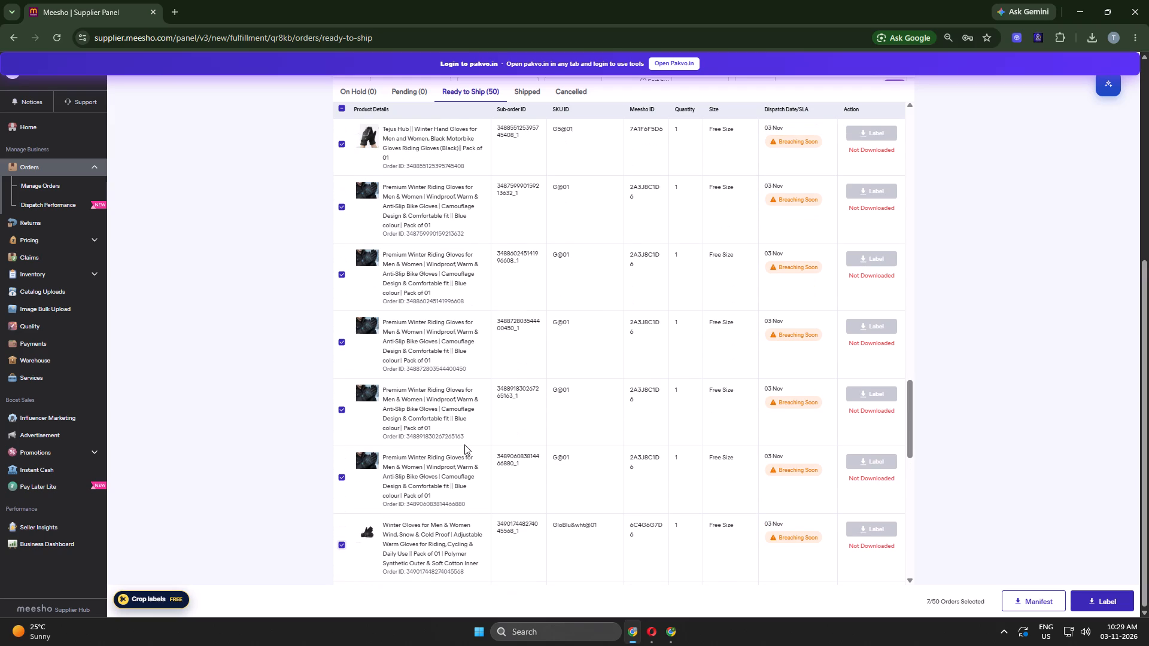
pyautogui.scroll(1, 464, 444)
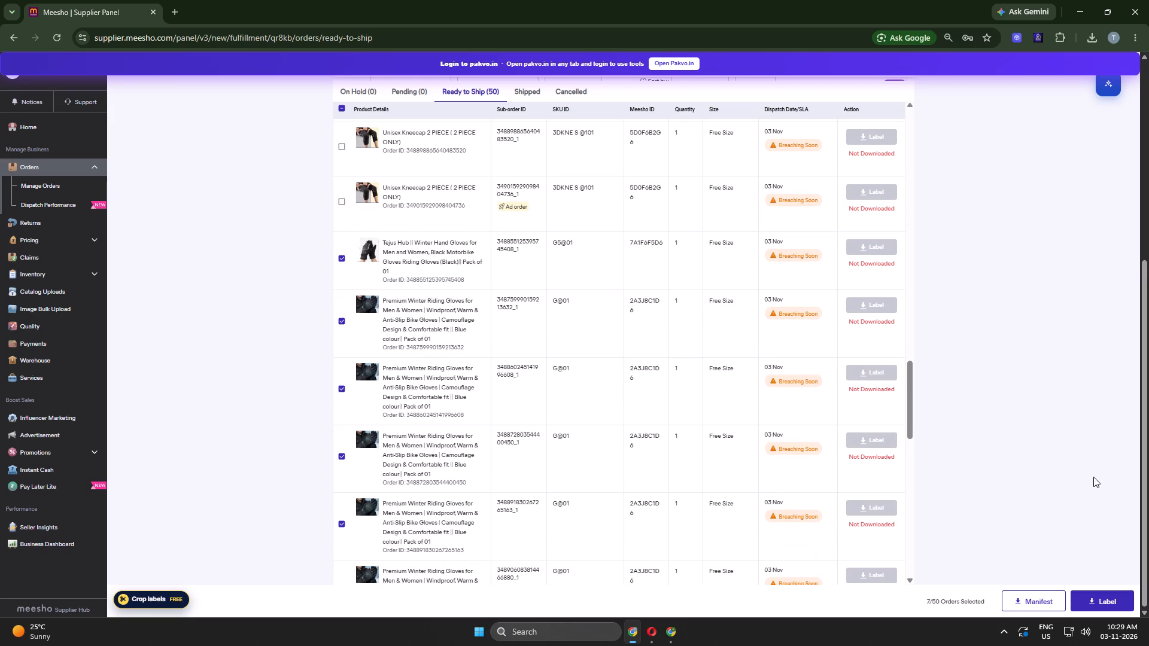
# Generate and download the selected orders' labels without the manifest, opening iLovePDF's Crop PDF page in a new tab meanwhile.
pyautogui.click(1095, 596)
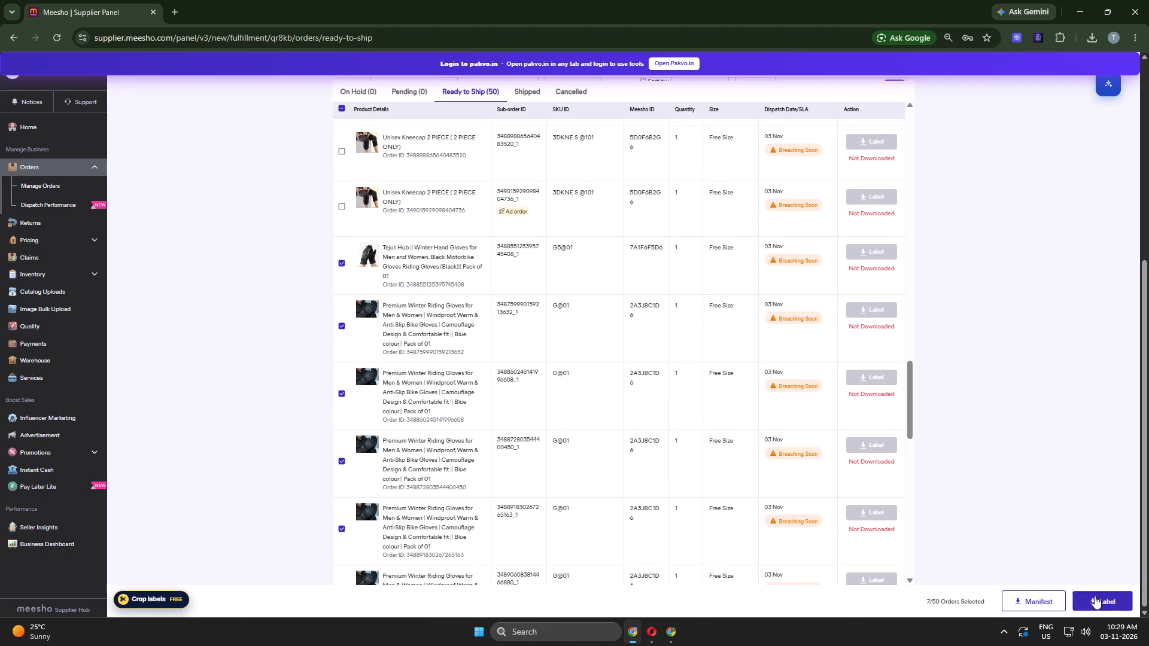
pyautogui.click(169, 10)
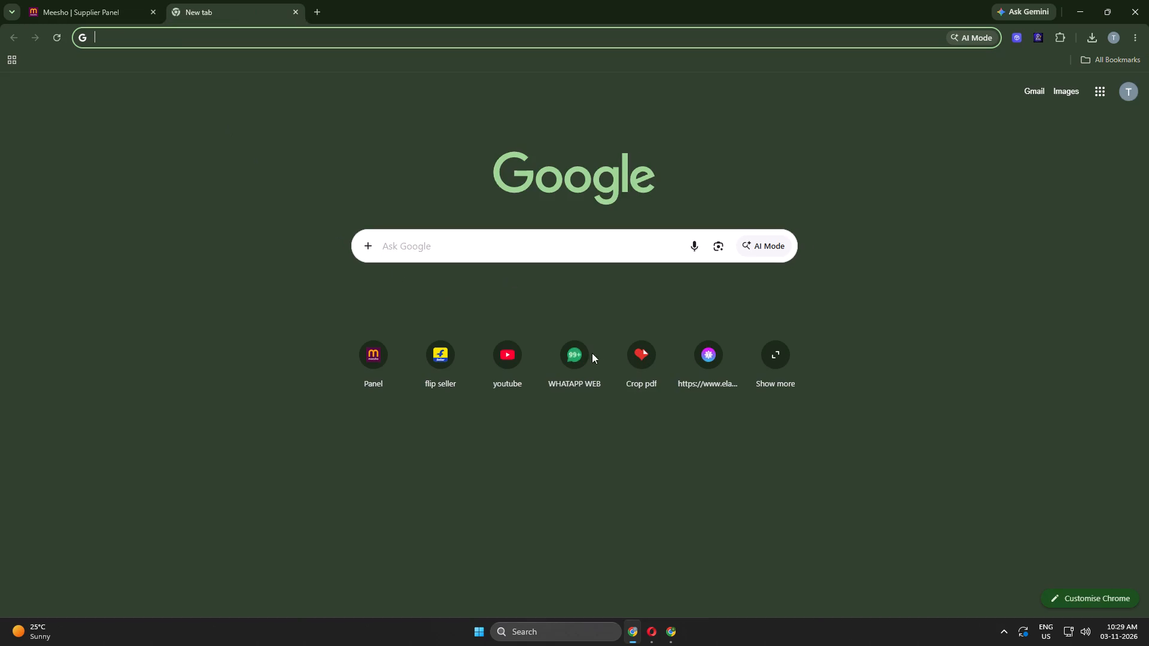
pyautogui.click(654, 380)
pyautogui.click(124, 10)
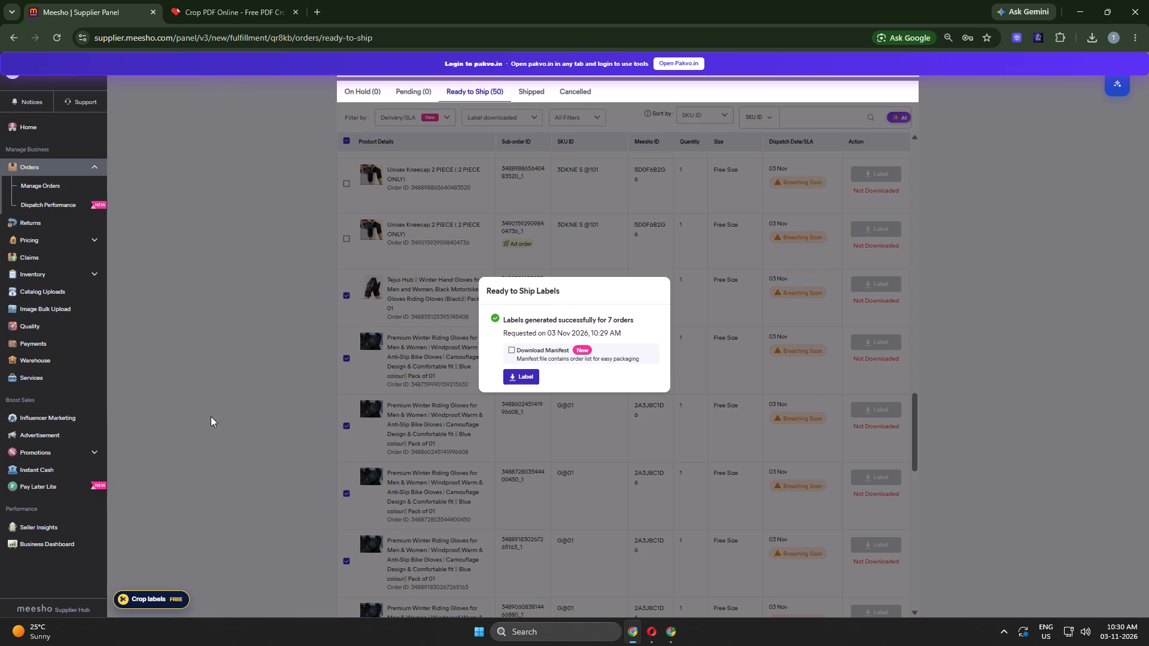
pyautogui.click(518, 373)
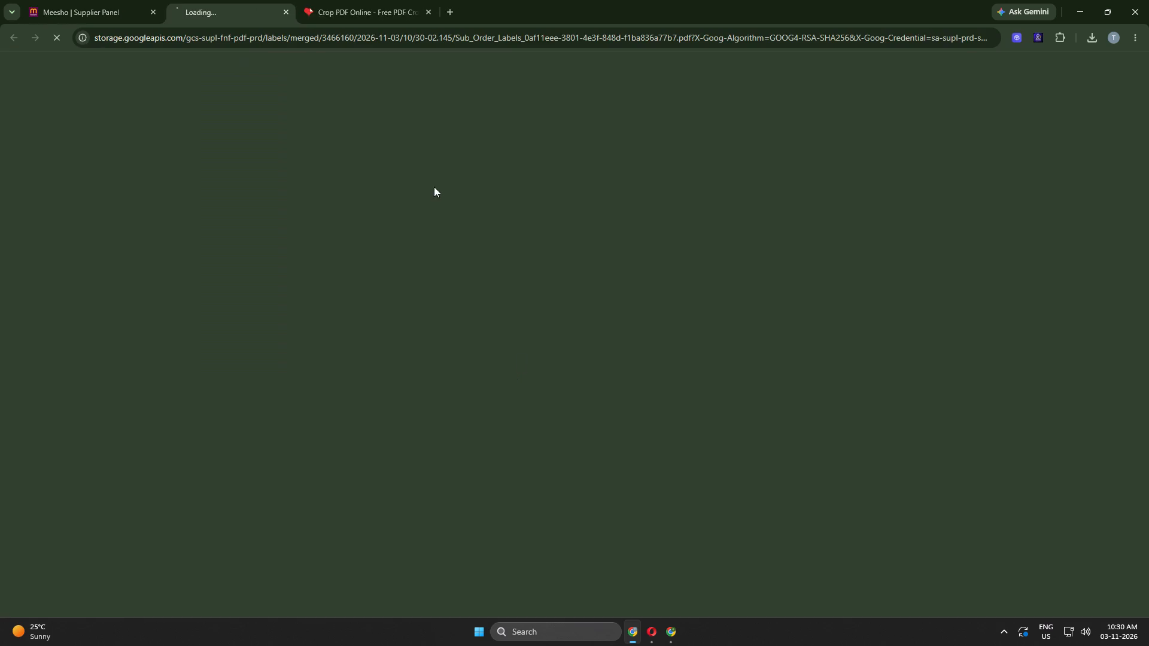
# Load the newly downloaded Sub_Order_Labels PDF into the iLovePDF Crop PDF page.
pyautogui.click(237, 9)
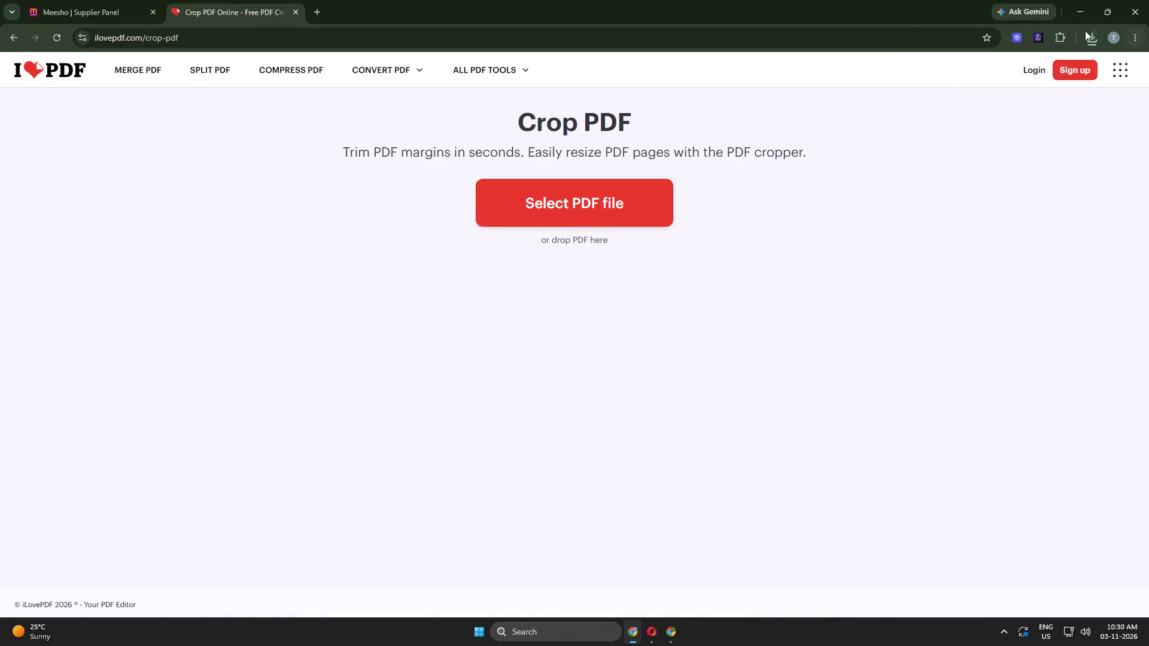
pyautogui.click(1090, 38)
pyautogui.moveTo(999, 97); pyautogui.dragTo(689, 269)
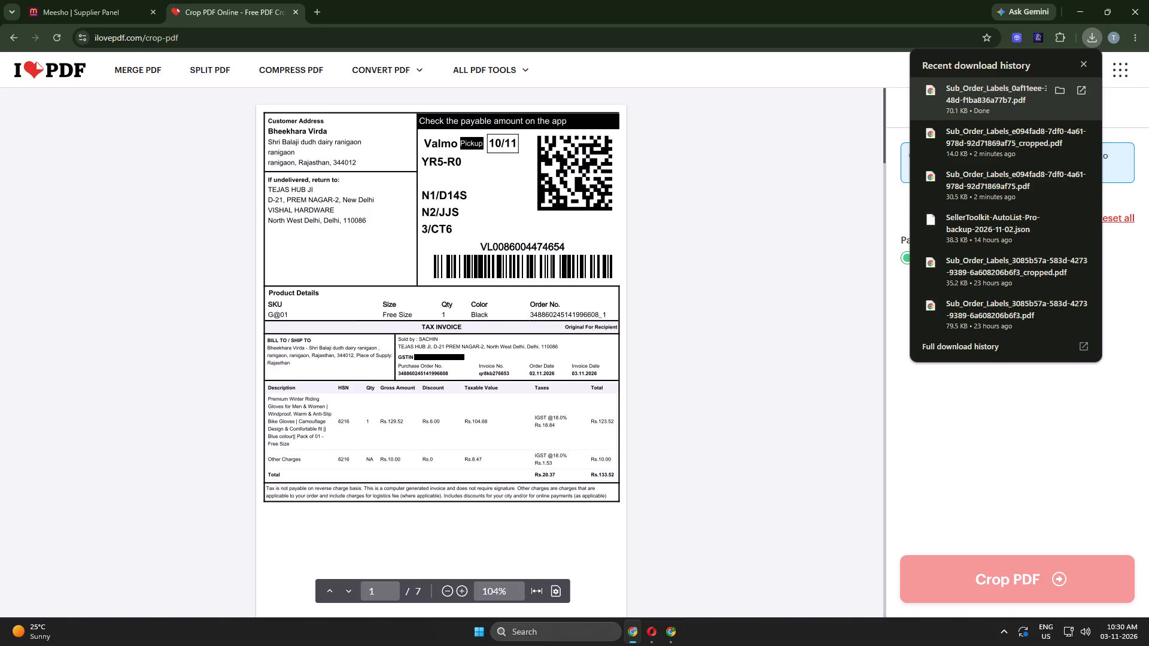
# Crop all pages to the full-width area from the page top down to just above the invoice's Description table, and download the result.
pyautogui.moveTo(257, 105); pyautogui.dragTo(710, 346)
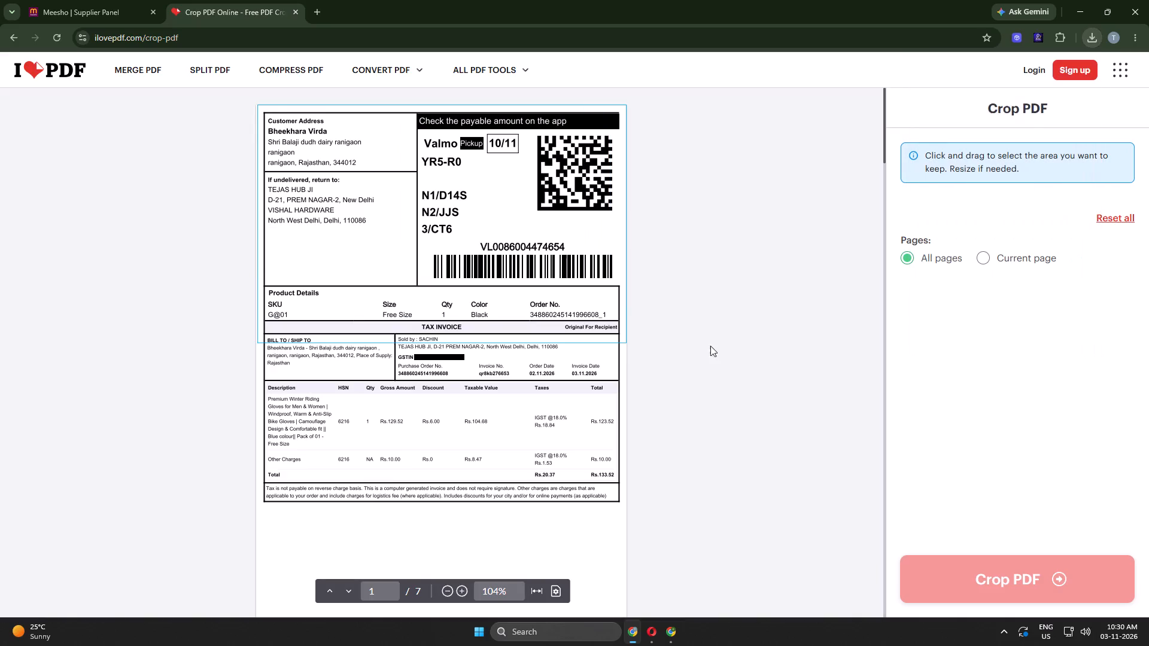
pyautogui.moveTo(710, 346); pyautogui.dragTo(836, 381)
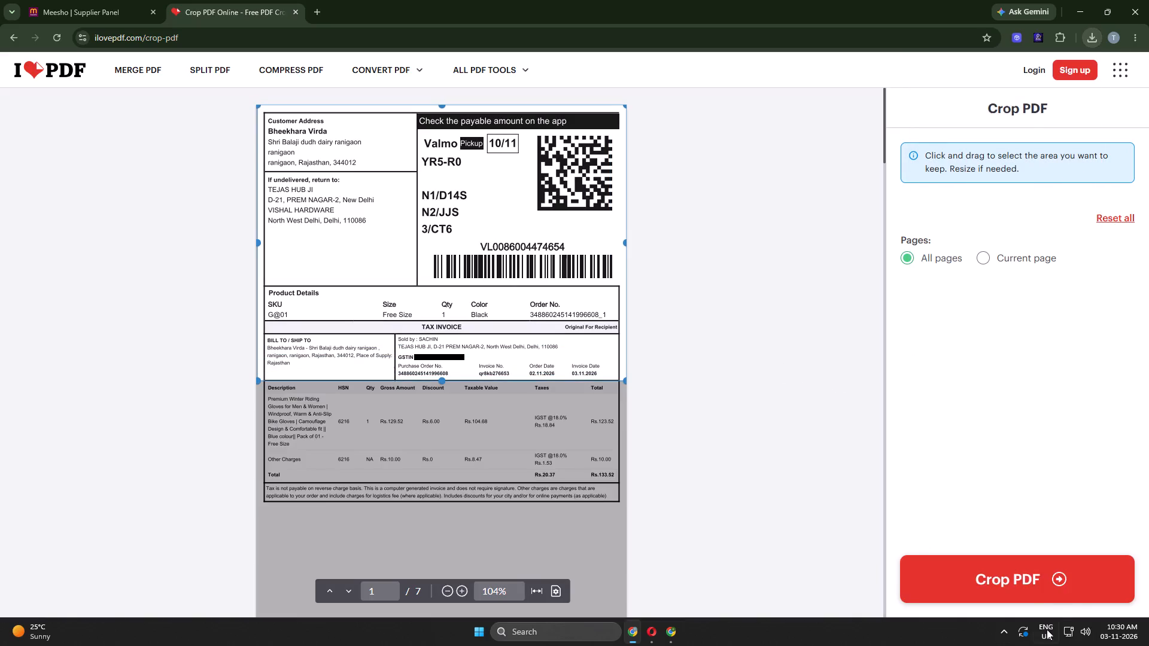
pyautogui.click(1028, 587)
pyautogui.click(554, 223)
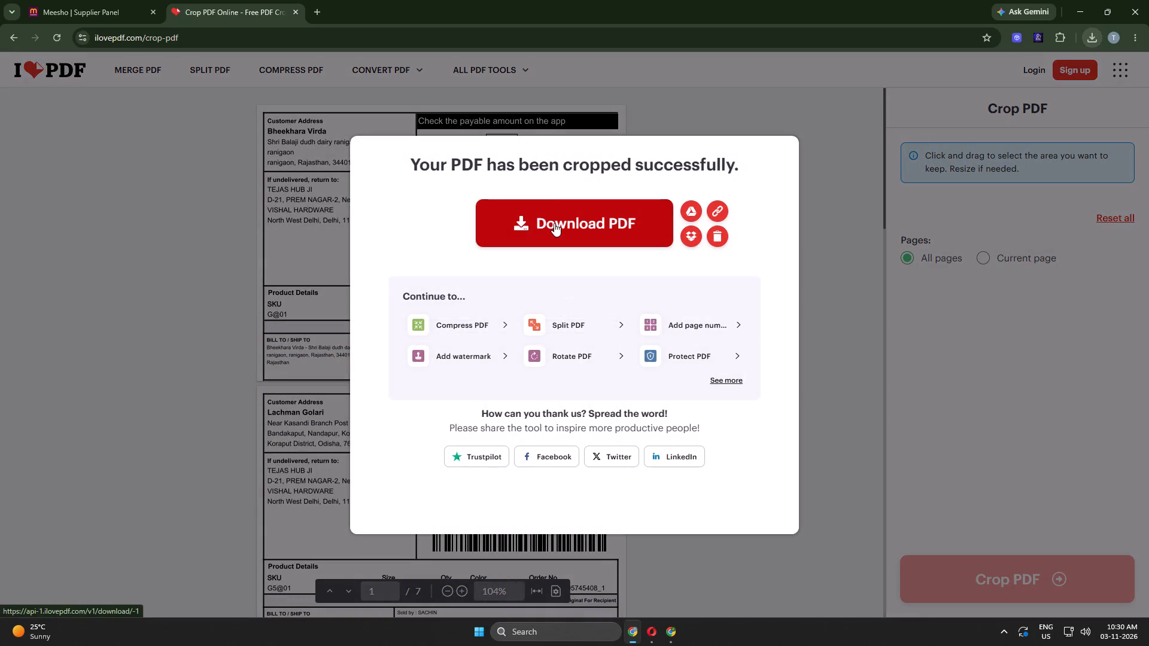
# Open the cropped label PDF in a new tab, print all its pages, and close the PDF and Crop PDF tabs.
pyautogui.moveTo(993, 69); pyautogui.dragTo(806, 0)
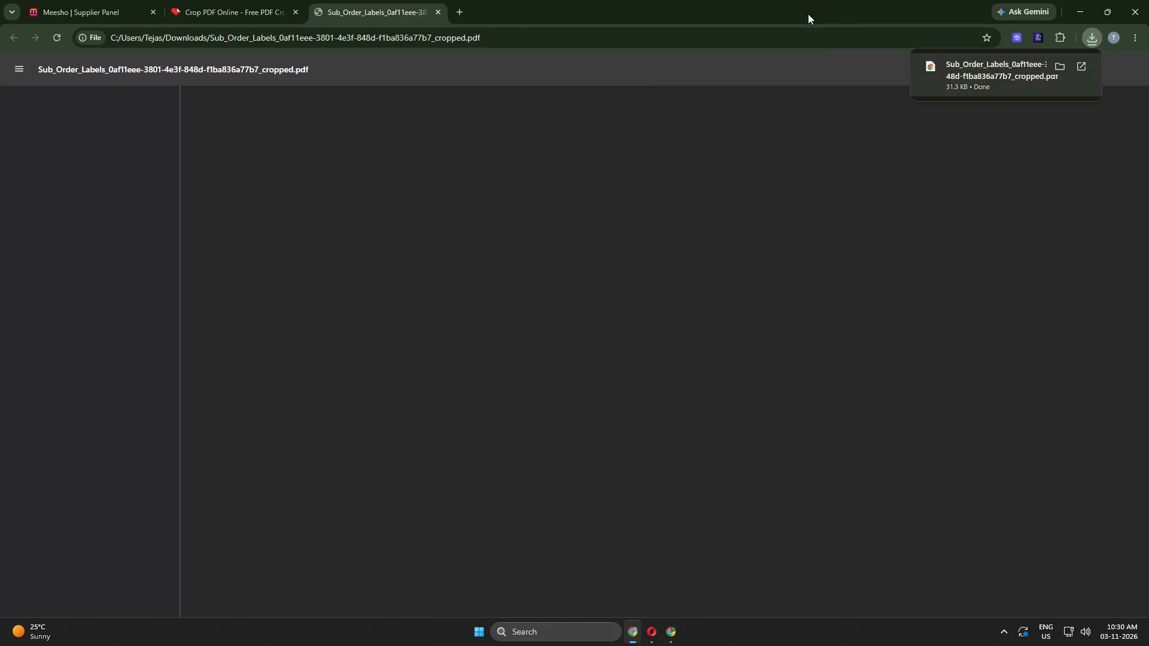
pyautogui.click(1112, 67)
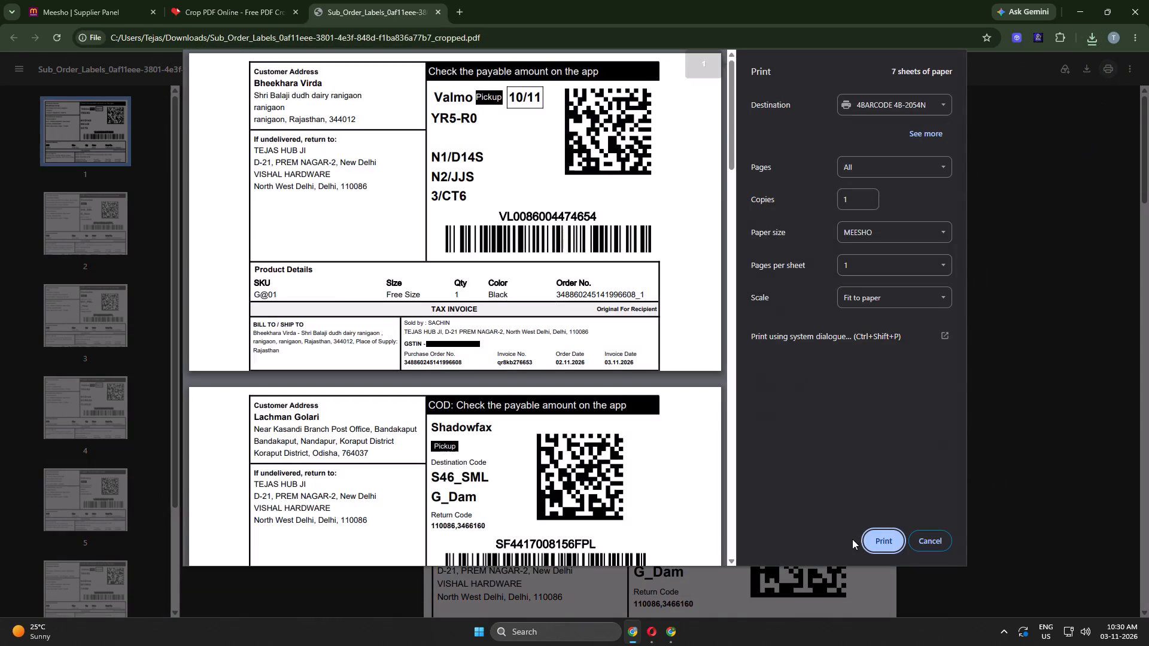
pyautogui.click(882, 538)
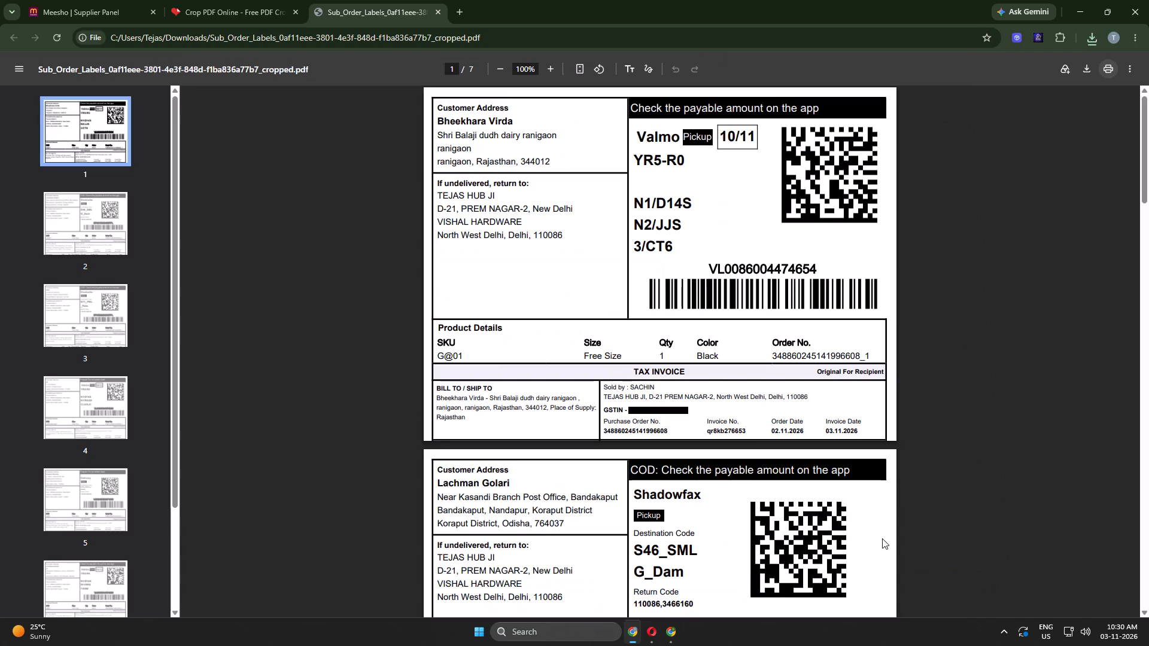
pyautogui.doubleClick(297, 16)
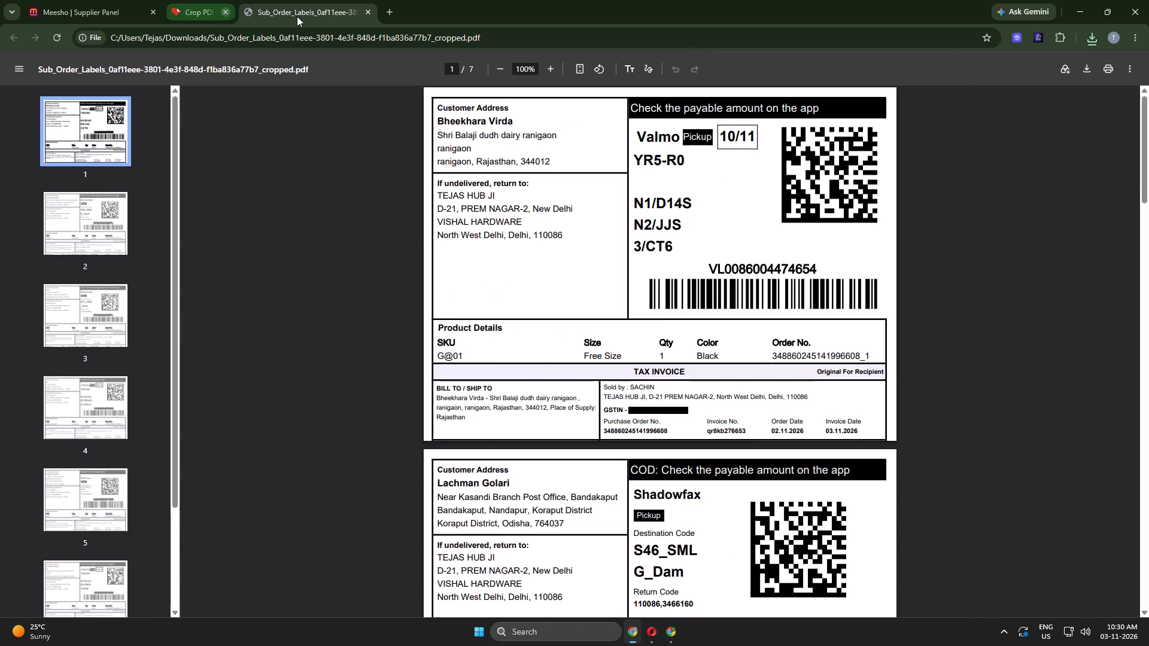
# Return to the Meesho home page and check the On Hold, Pending and Ready to Ship order sections.
pyautogui.click(45, 124)
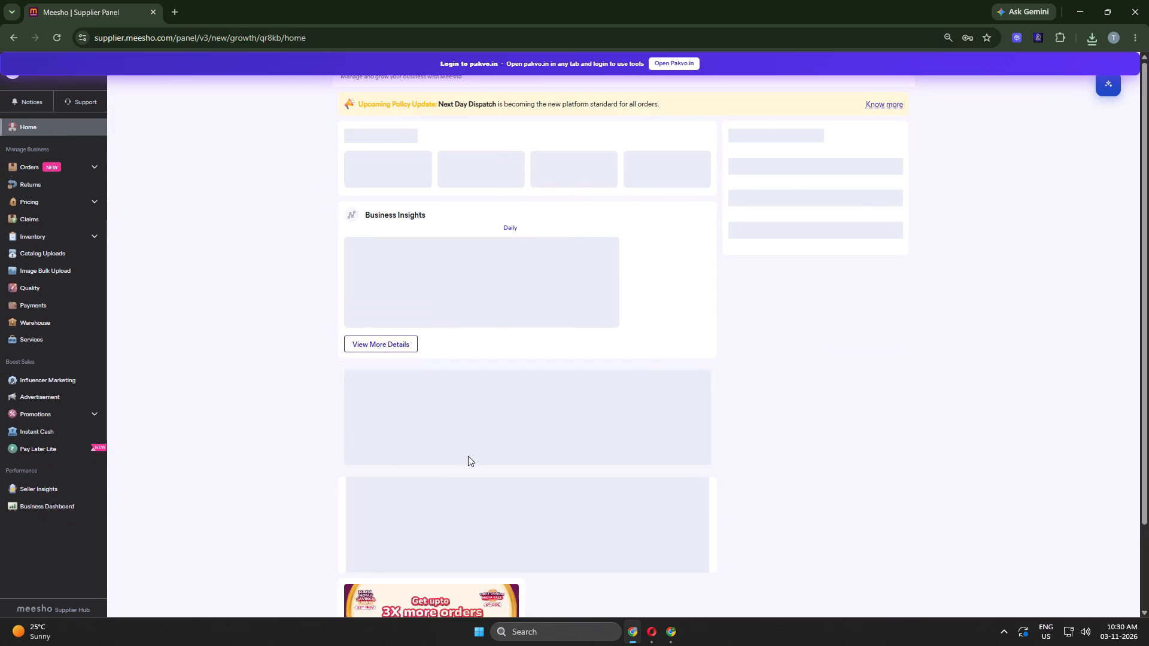
pyautogui.click(398, 178)
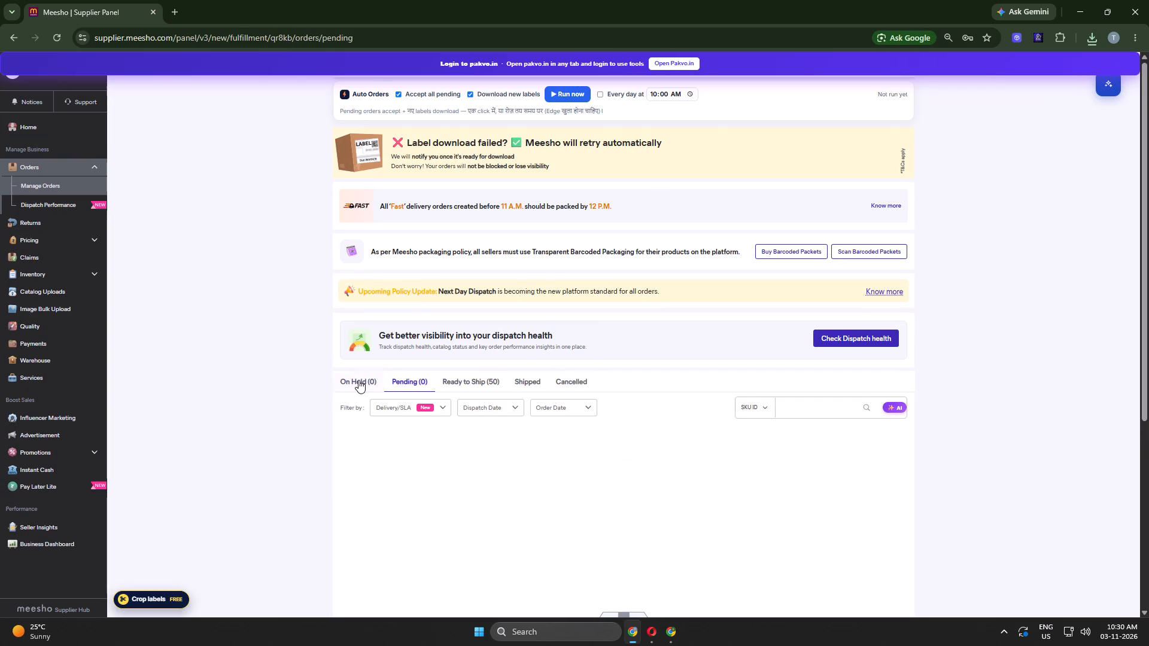
pyautogui.click(358, 380)
pyautogui.click(417, 379)
pyautogui.click(475, 385)
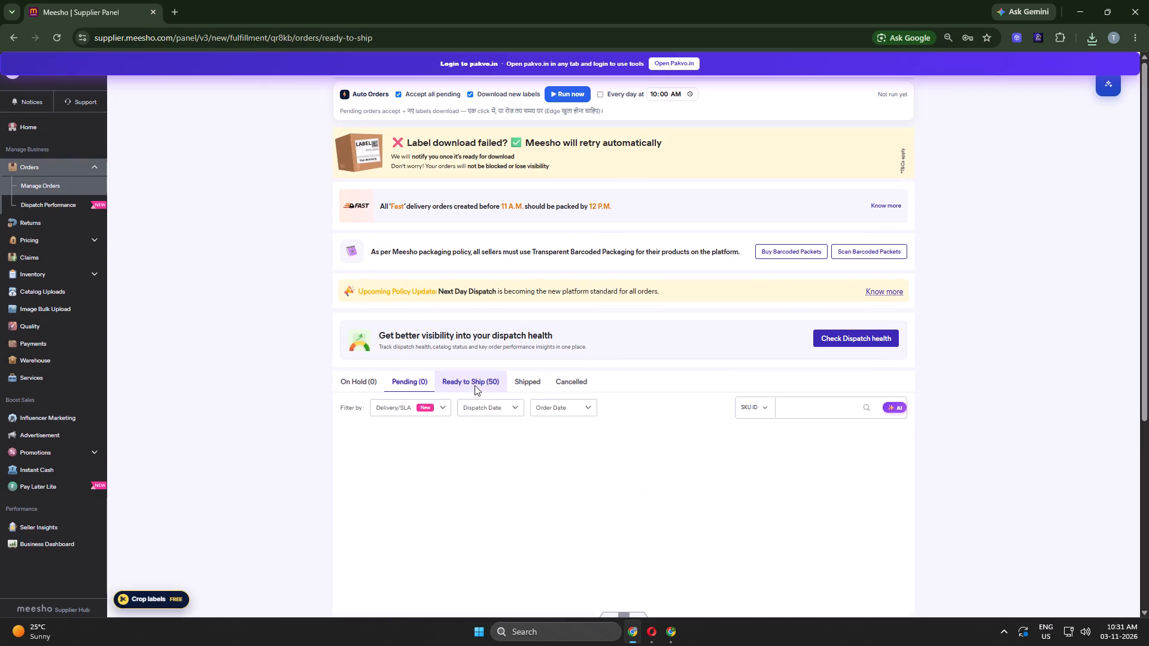
# Look through the whole Ready to Ship list to see which orders still need their labels downloaded.
pyautogui.scroll(-1, 279, 431)
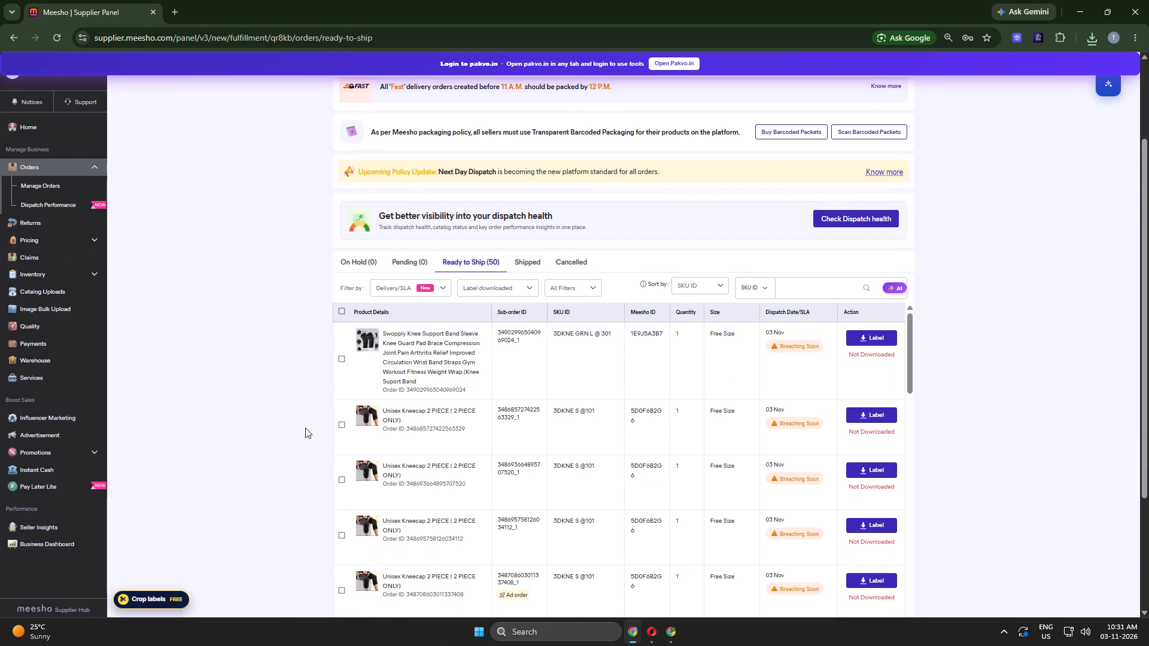
pyautogui.scroll(-1, 305, 428)
pyautogui.scroll(-8, 512, 426)
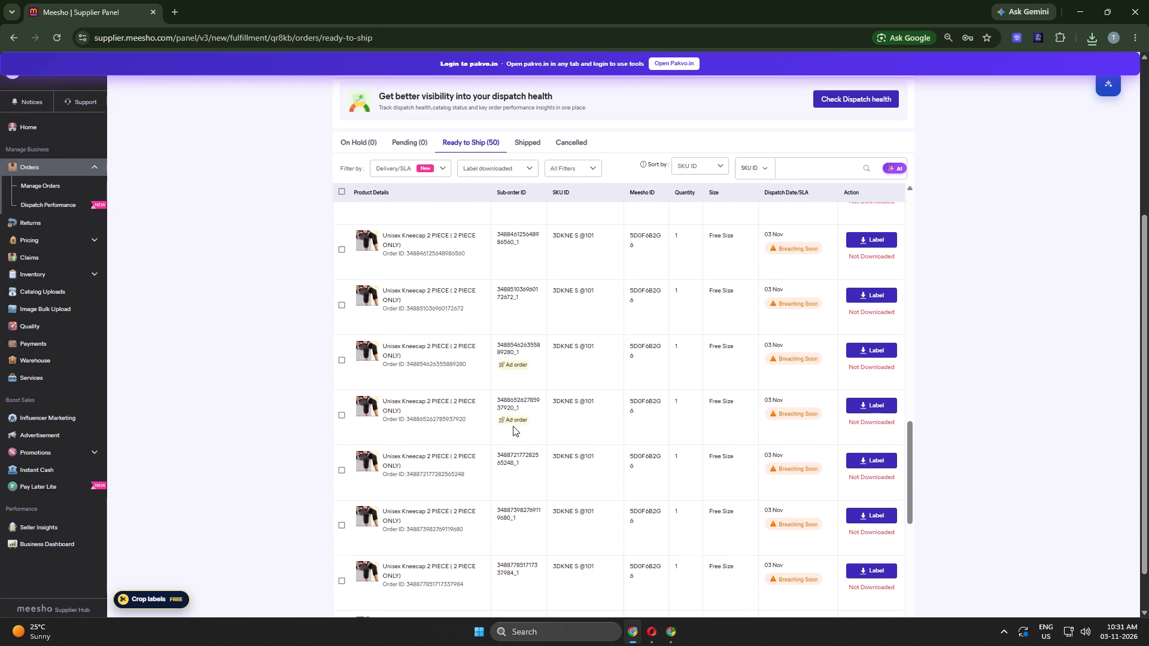
pyautogui.scroll(-7, 513, 426)
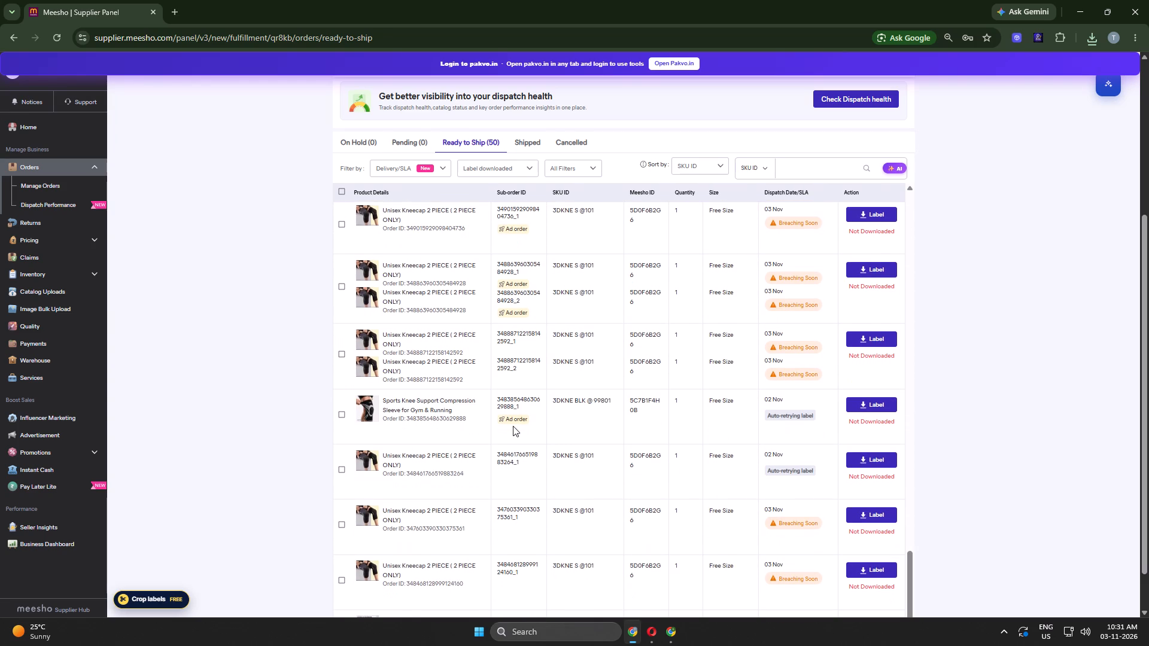
pyautogui.scroll(-2, 604, 432)
pyautogui.scroll(-2, 526, 427)
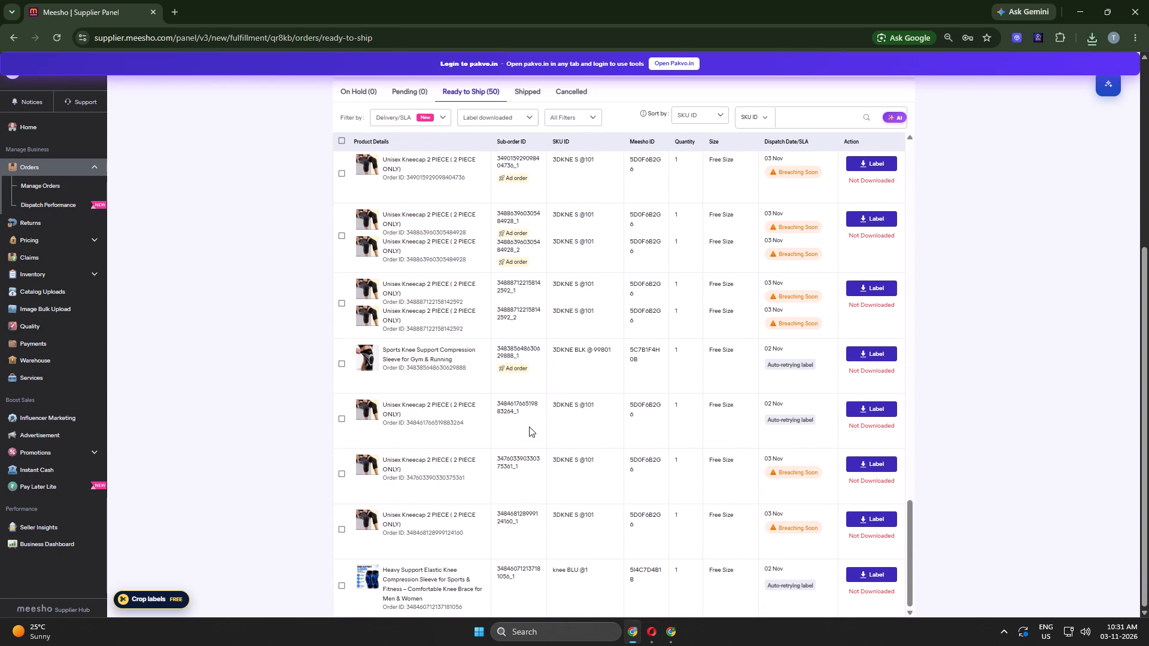
pyautogui.scroll(-1, 529, 426)
pyautogui.scroll(3, 581, 437)
pyautogui.scroll(-9, 581, 437)
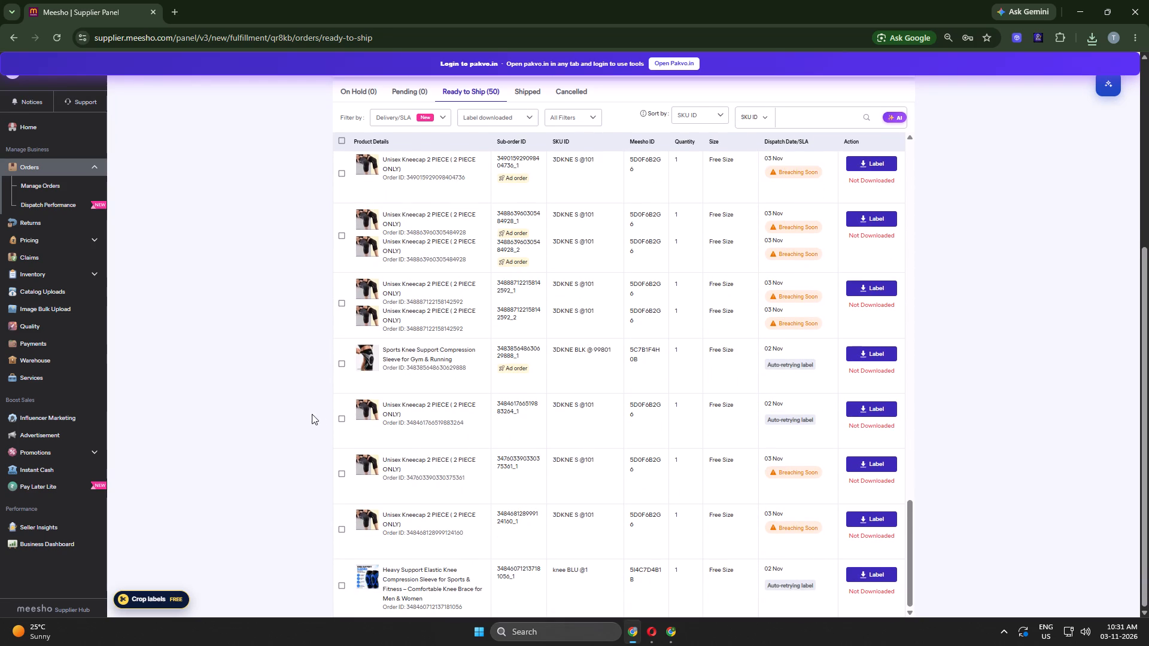
pyautogui.doubleClick(273, 409)
pyautogui.scroll(-7, 273, 409)
pyautogui.scroll(9, 624, 453)
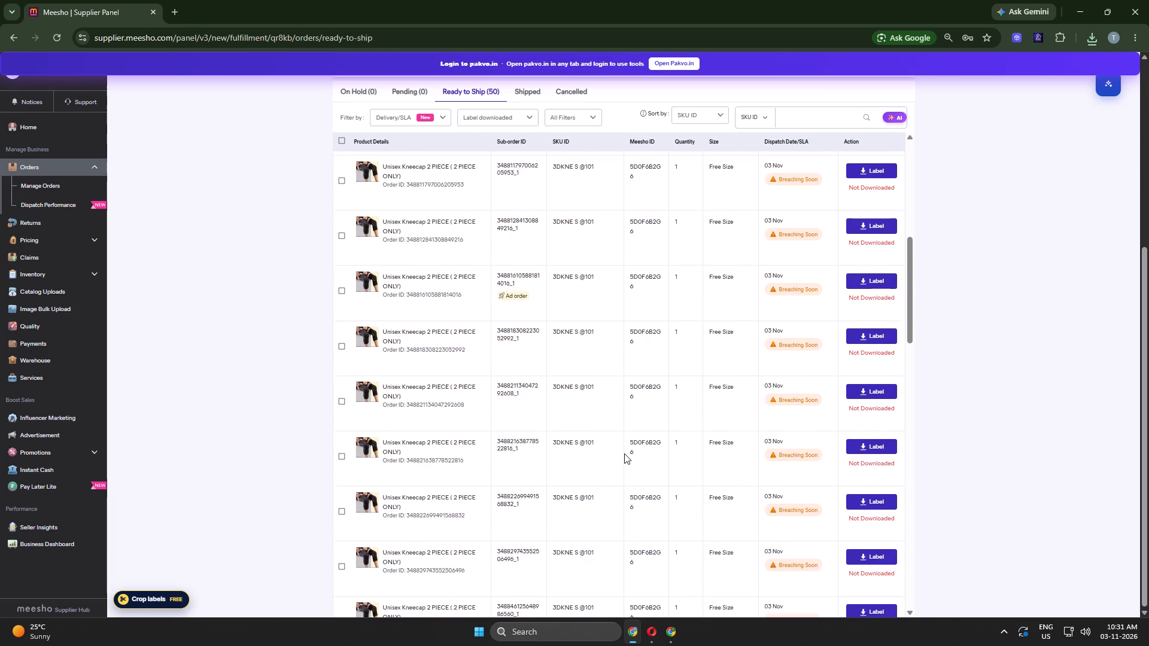
pyautogui.scroll(13, 624, 453)
# Reopen the Ready to Ship orders from the home page and look through the reloaded list.
pyautogui.click(66, 130)
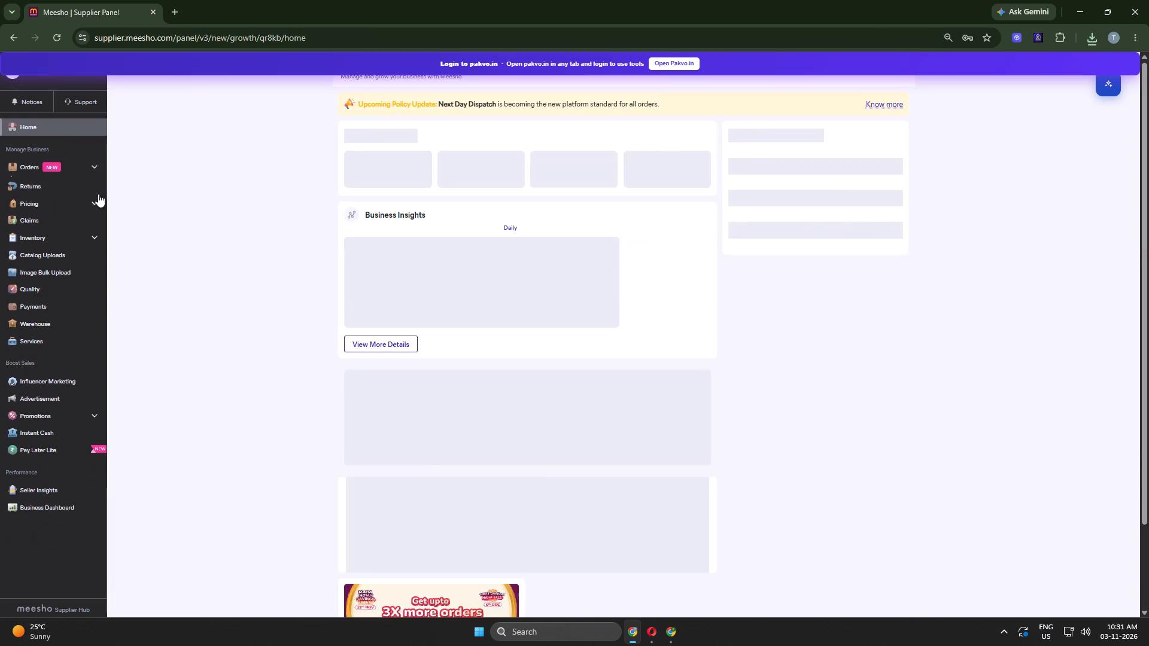
pyautogui.click(496, 171)
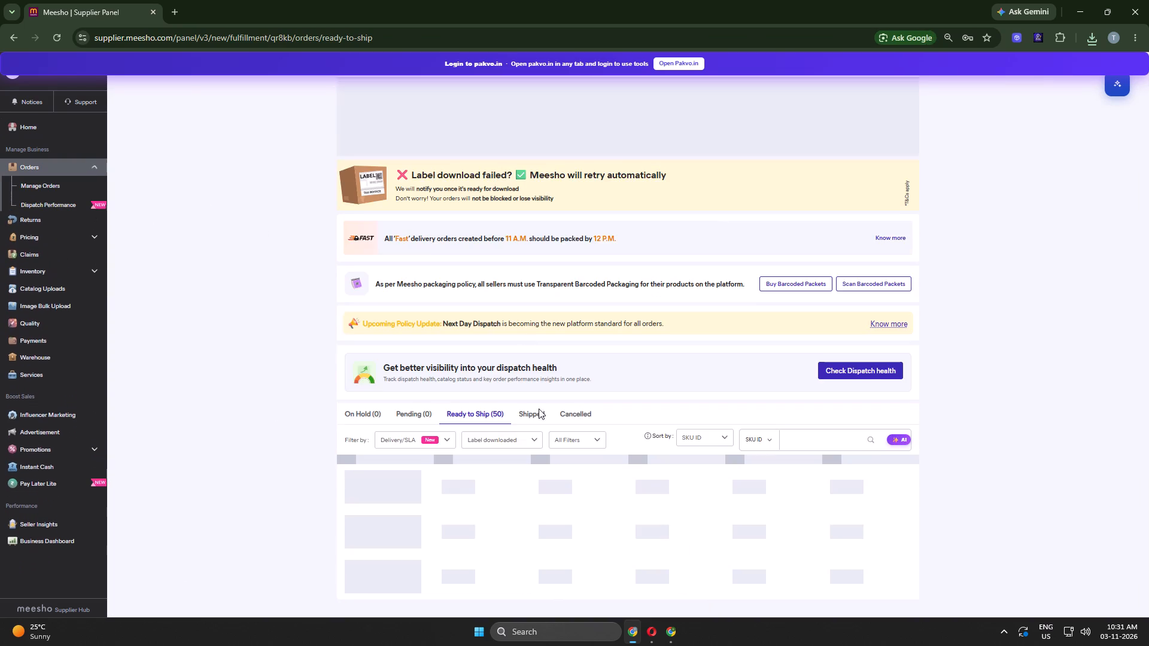
pyautogui.scroll(-5, 442, 426)
pyautogui.scroll(-3, 525, 453)
pyautogui.scroll(-9, 239, 431)
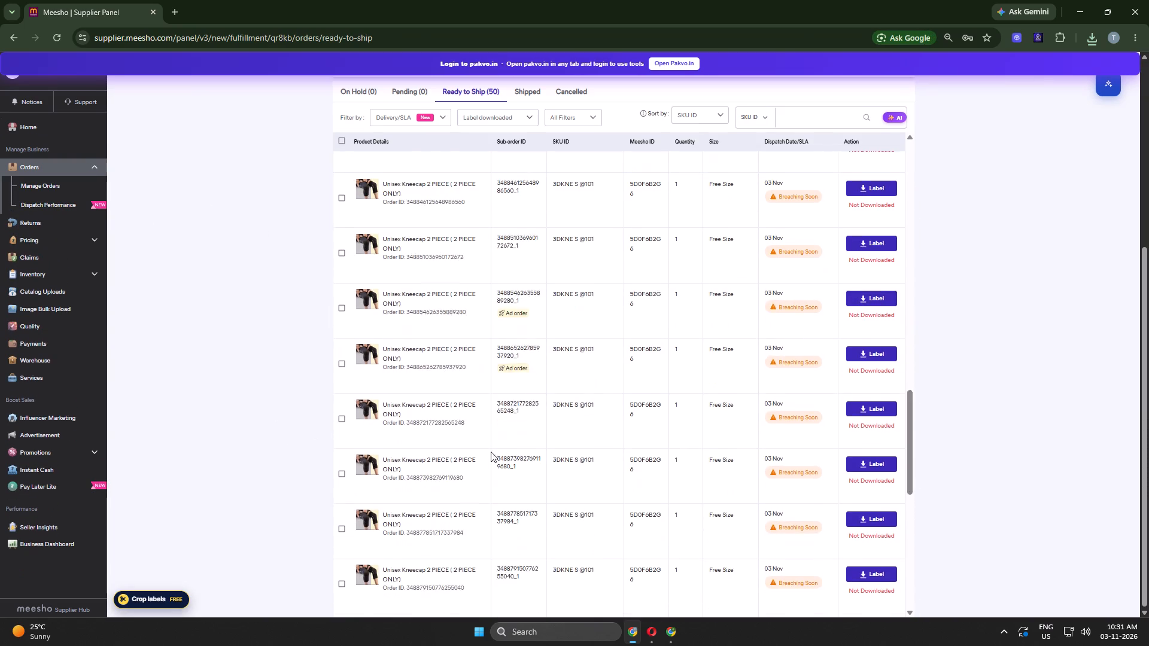
pyautogui.scroll(-15, 491, 452)
pyautogui.scroll(14, 545, 450)
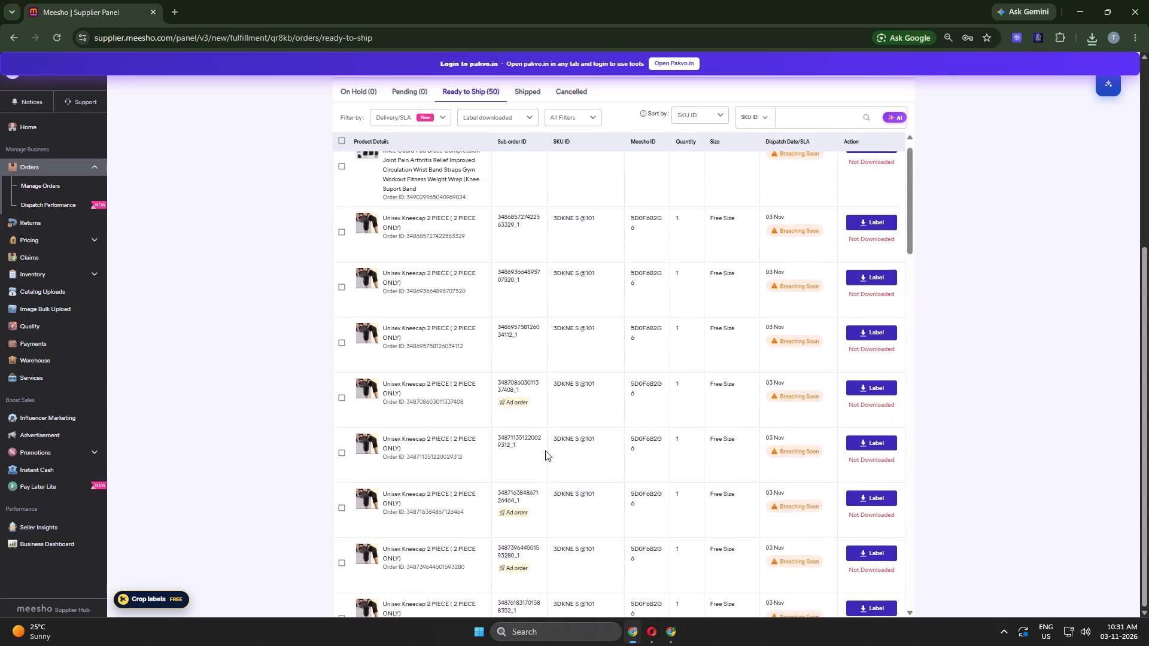
pyautogui.scroll(7, 545, 450)
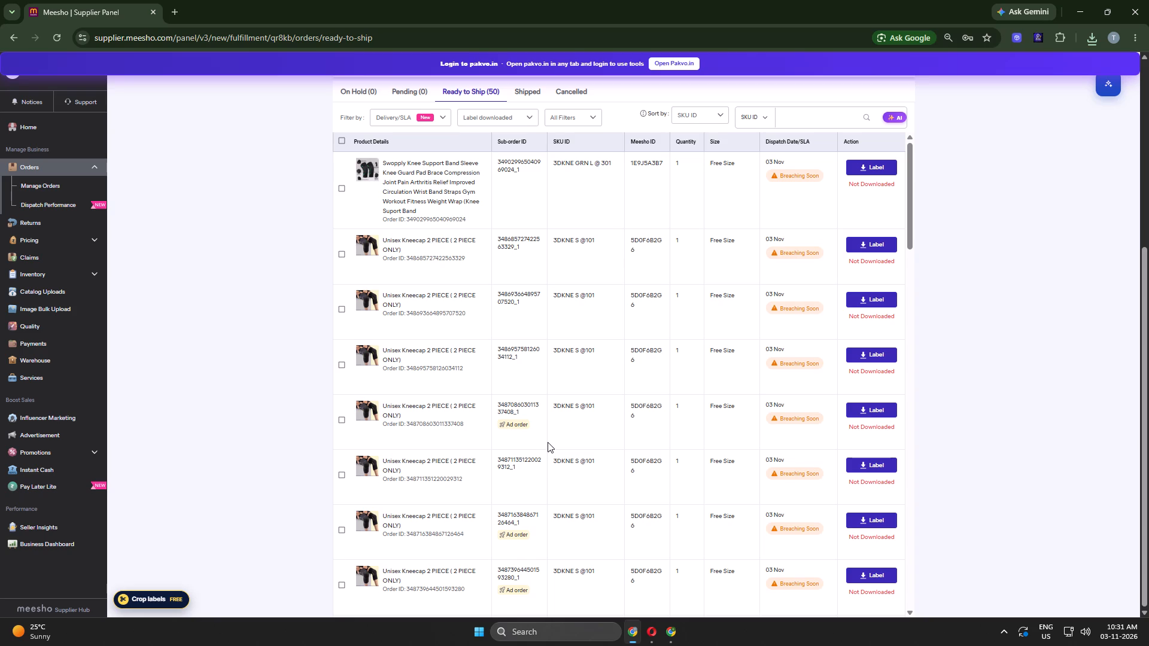
# Look through the Ready to Ship list down to its last orders, checking label status and dispatch dates.
pyautogui.scroll(-12, 518, 443)
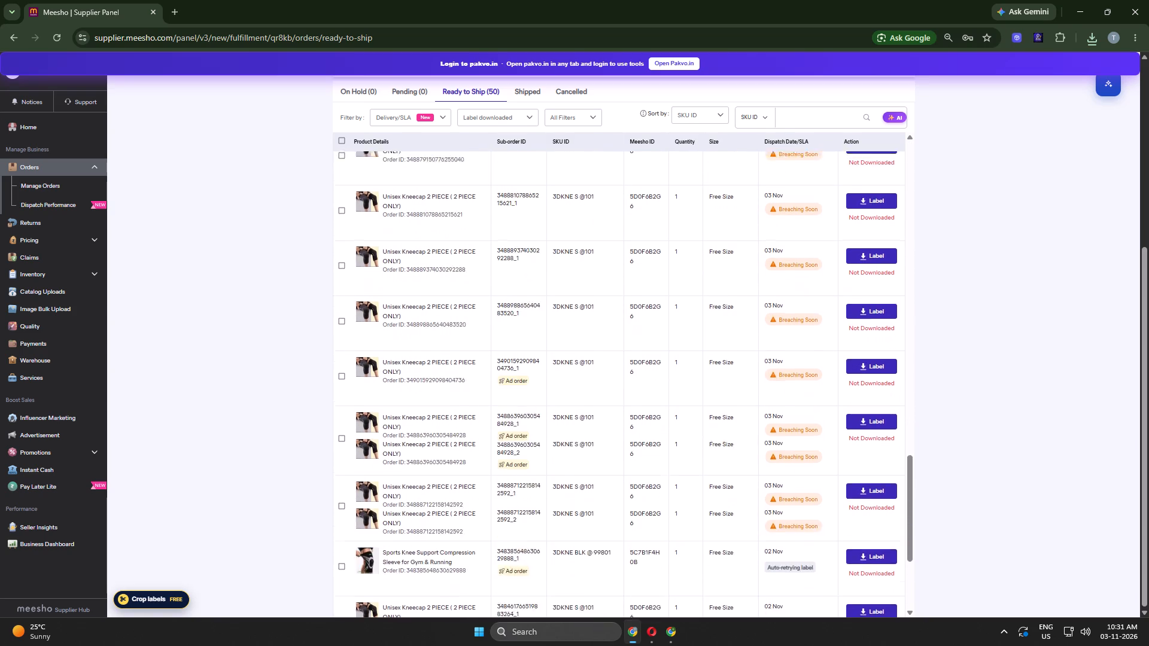
pyautogui.scroll(-8, 517, 442)
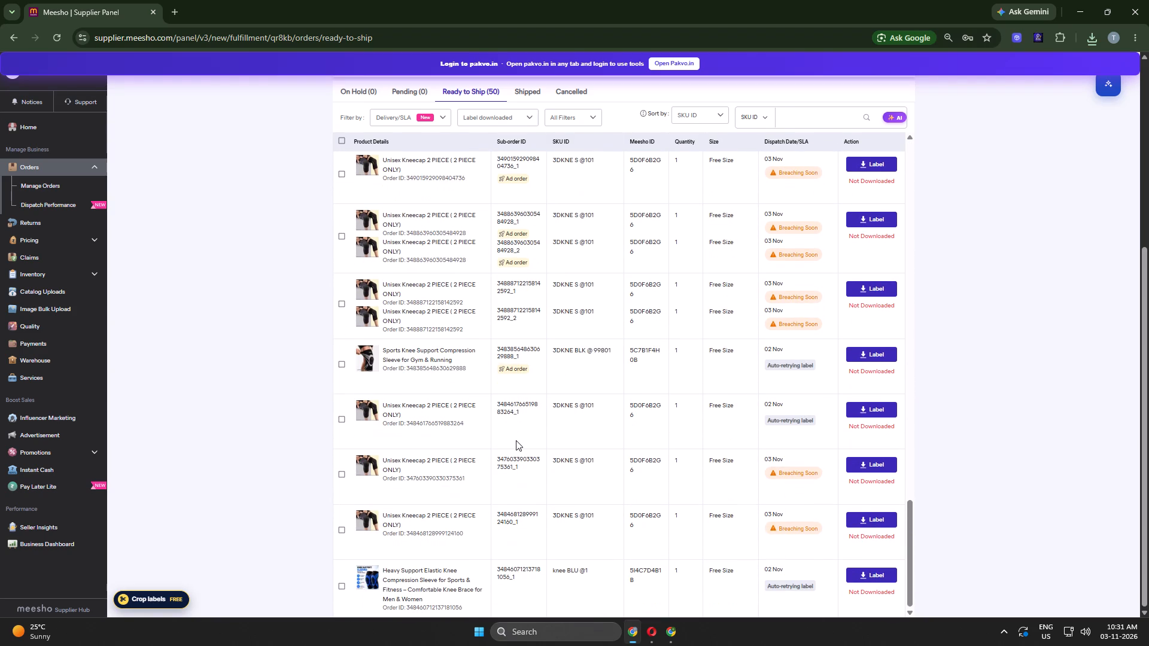
pyautogui.scroll(-2, 516, 440)
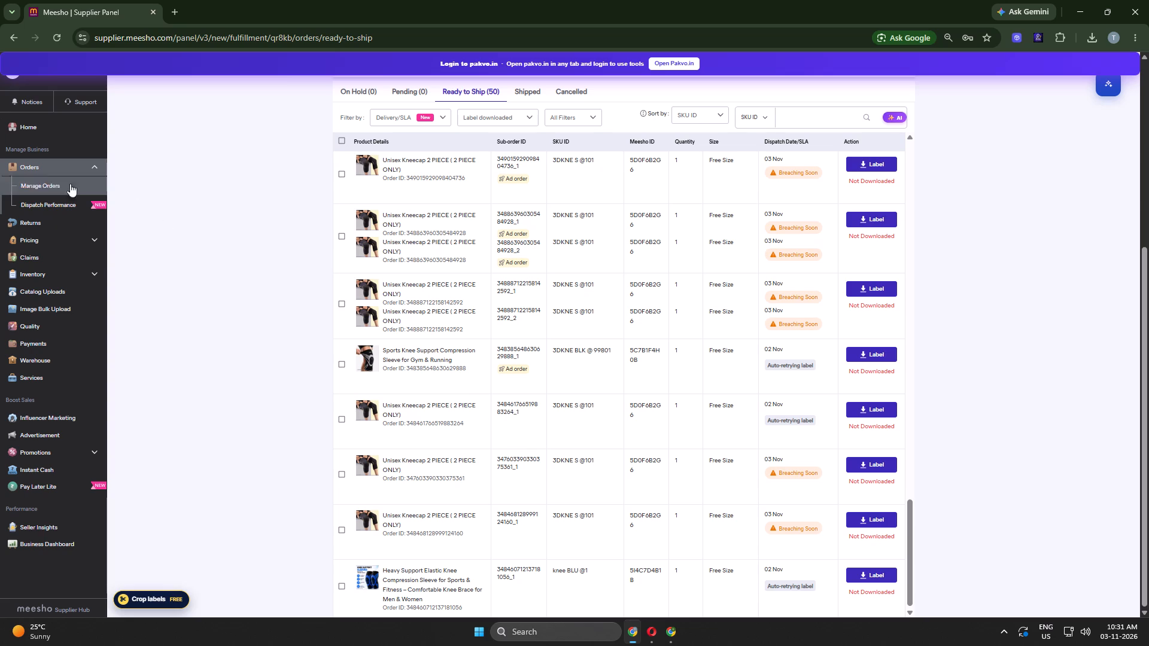
# Reload the Ready to Ship orders through Download Labels on the home page and examine the orders at the list's end.
pyautogui.click(25, 126)
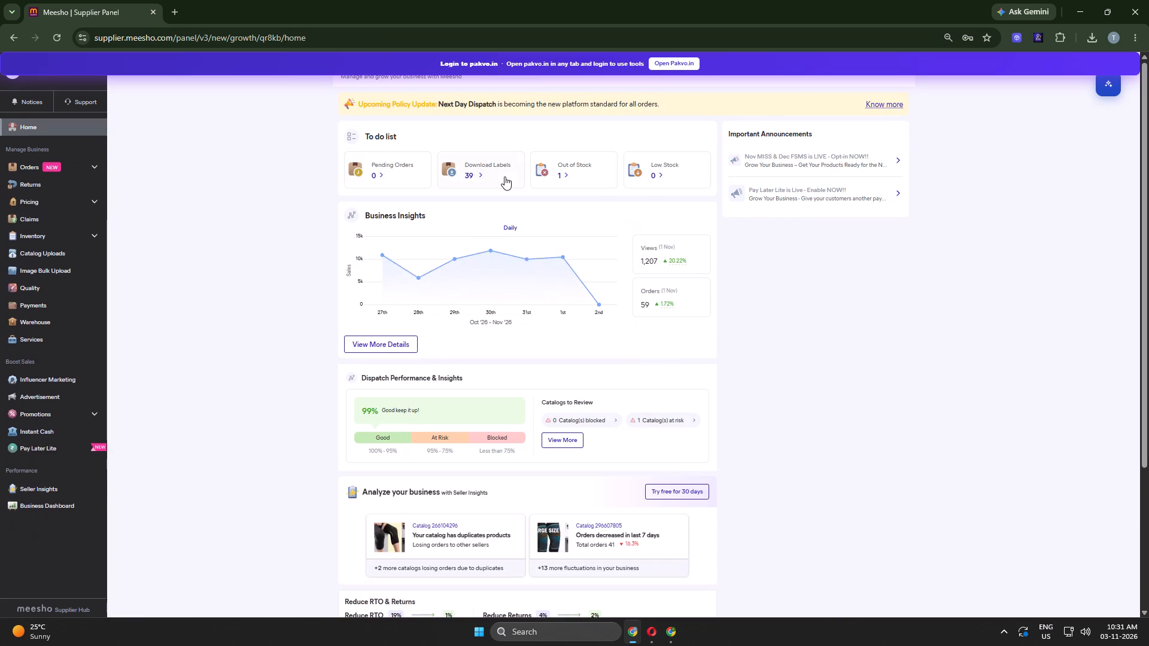
pyautogui.click(504, 176)
pyautogui.scroll(-3, 276, 391)
pyautogui.scroll(-5, 448, 344)
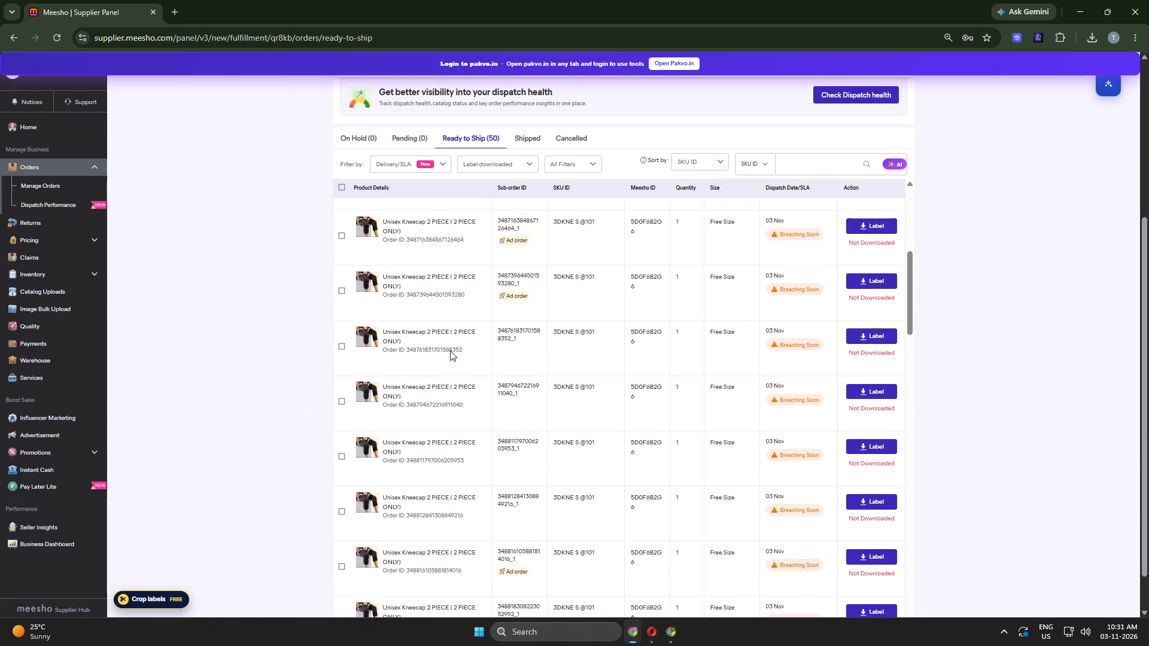
pyautogui.scroll(-20, 450, 351)
pyautogui.scroll(-4, 450, 351)
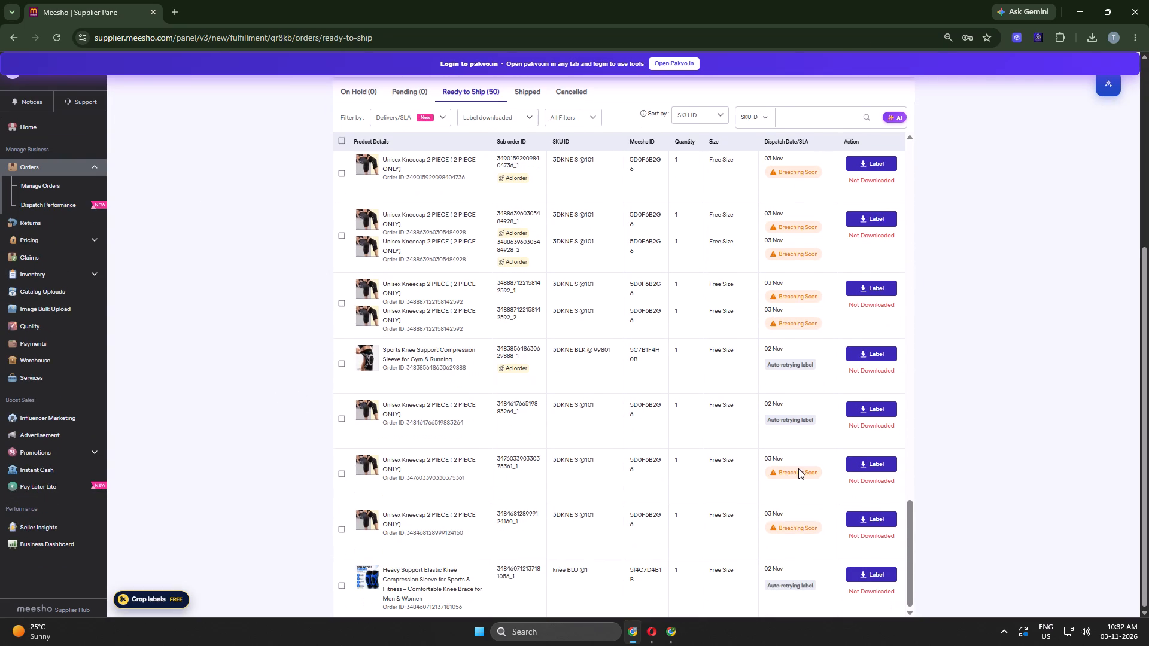
pyautogui.scroll(-9, 798, 468)
pyautogui.scroll(2, 617, 432)
pyautogui.scroll(-10, 617, 432)
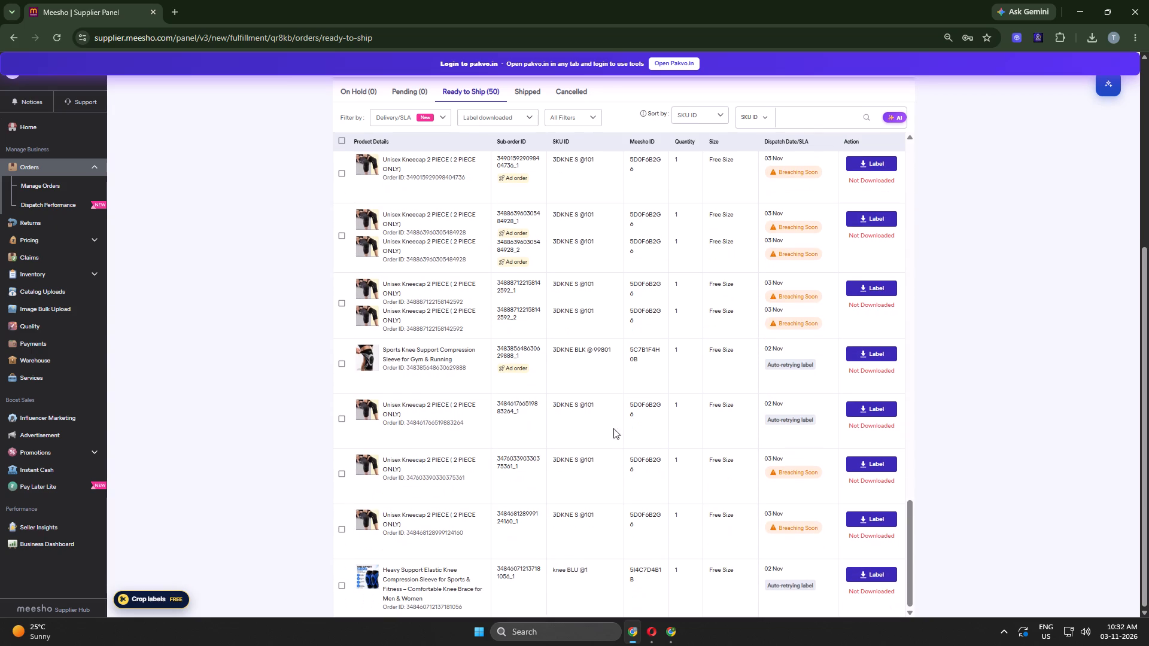
# Reopen the Ready to Ship orders from the home page once more and review the whole list from beginning to end.
pyautogui.click(9, 123)
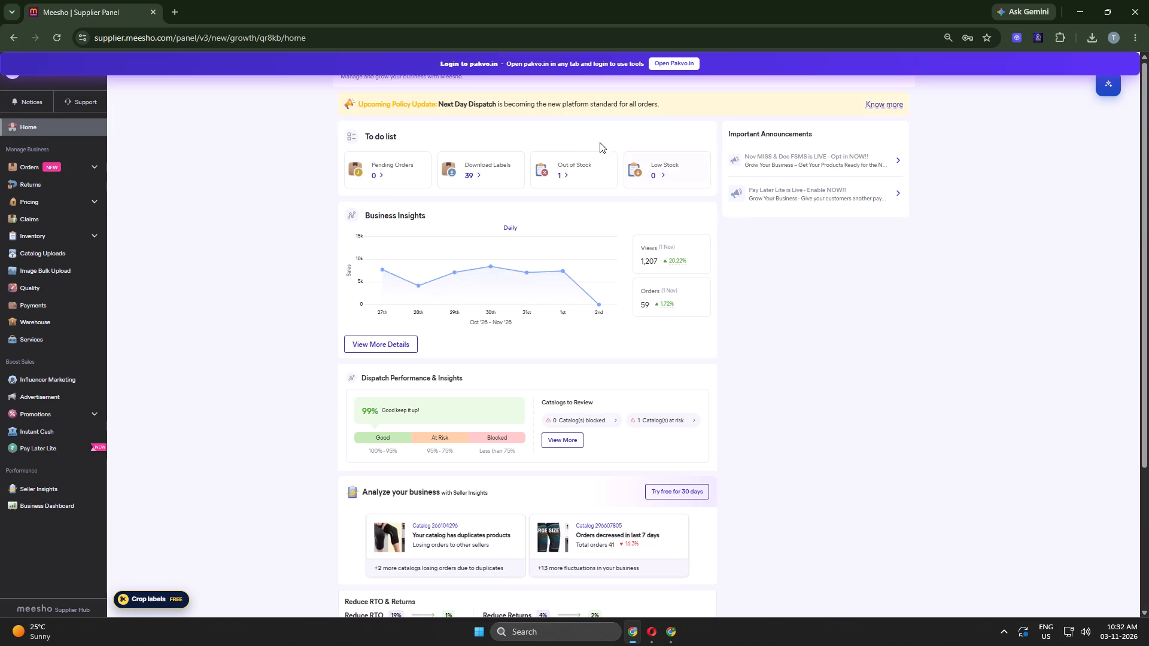
pyautogui.click(476, 176)
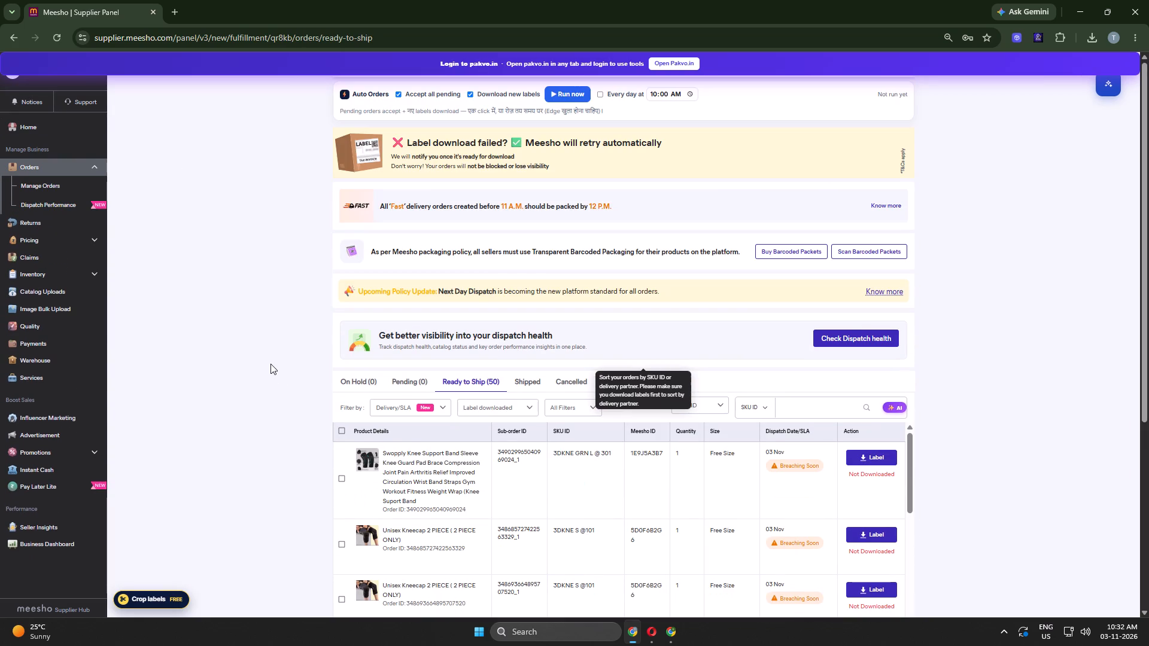
pyautogui.scroll(-2, 272, 362)
pyautogui.scroll(-6, 519, 383)
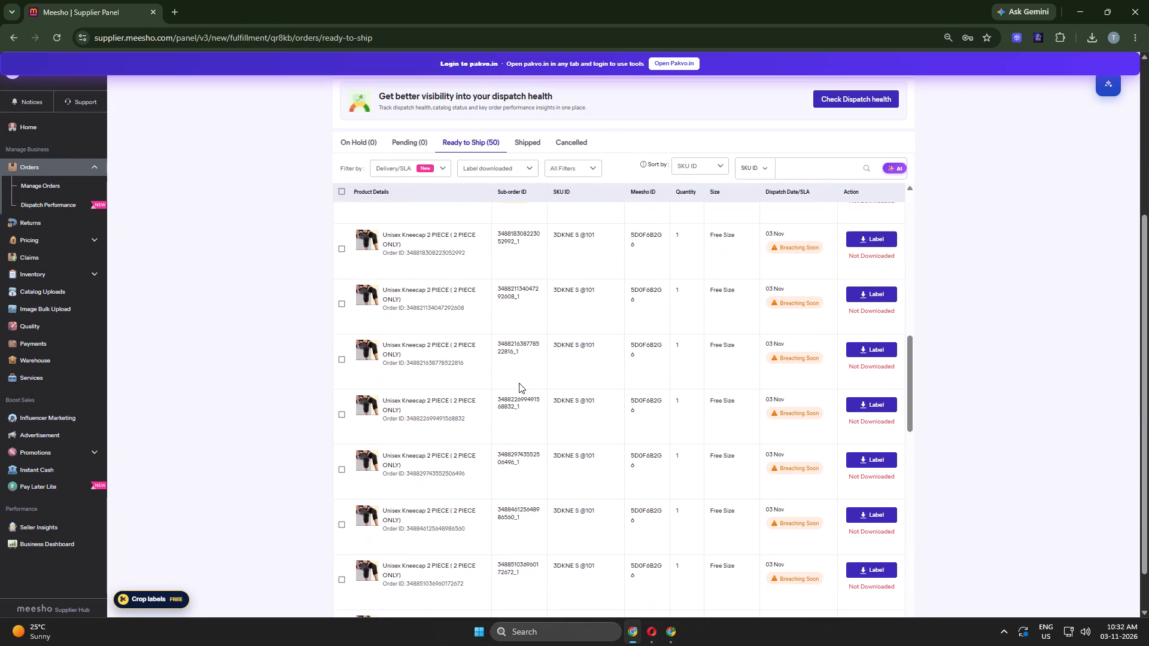
pyautogui.scroll(-18, 519, 383)
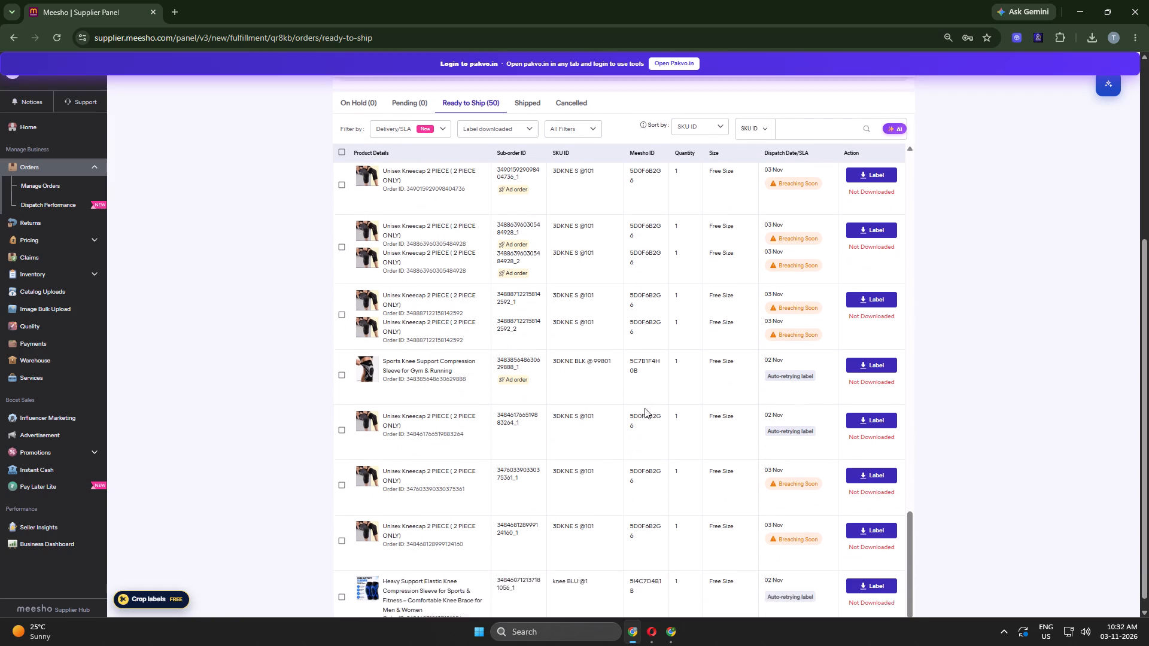
pyautogui.scroll(-7, 645, 408)
pyautogui.scroll(15, 525, 395)
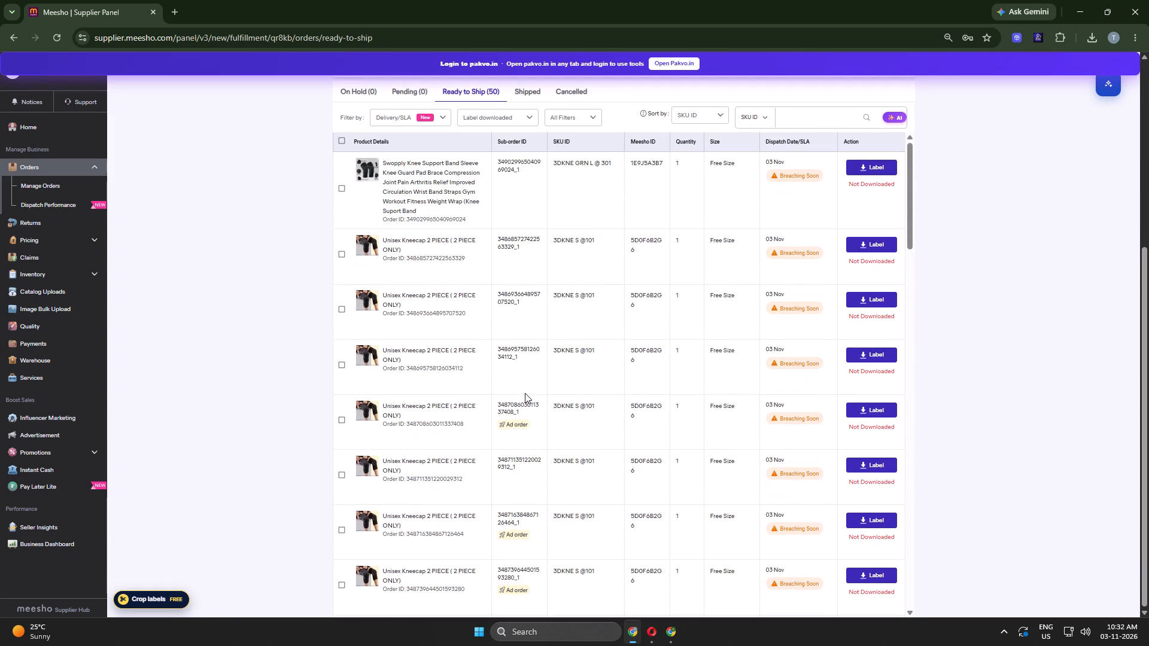
pyautogui.scroll(5, 525, 393)
# Return to the Meesho home page to check the to-do list again.
pyautogui.click(31, 121)
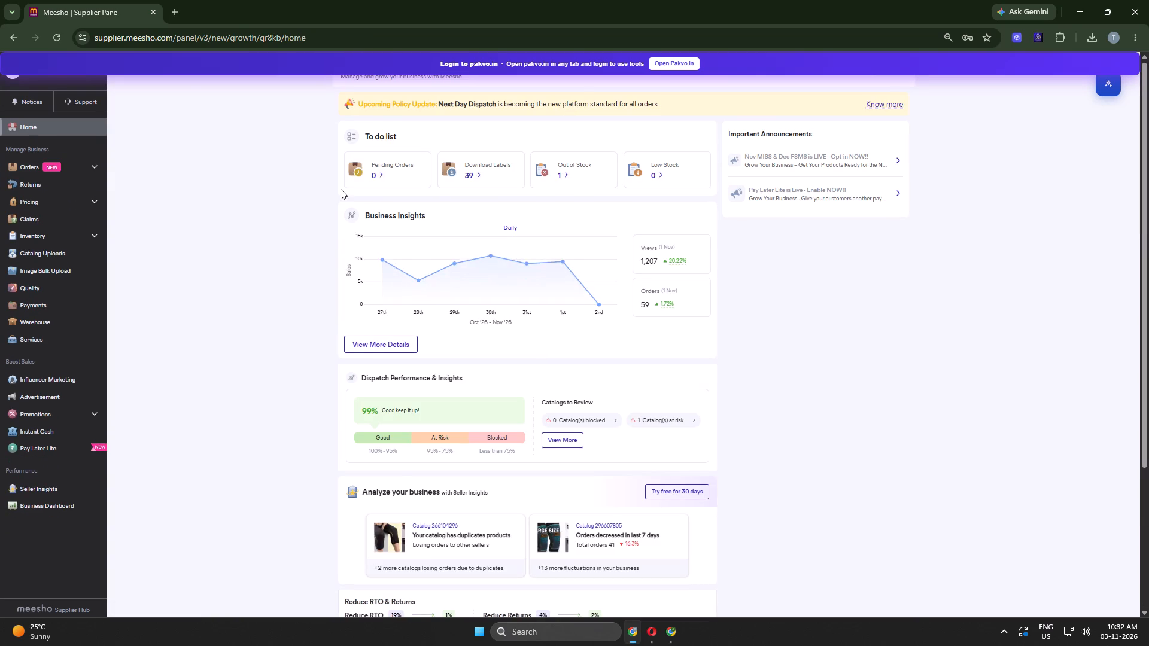
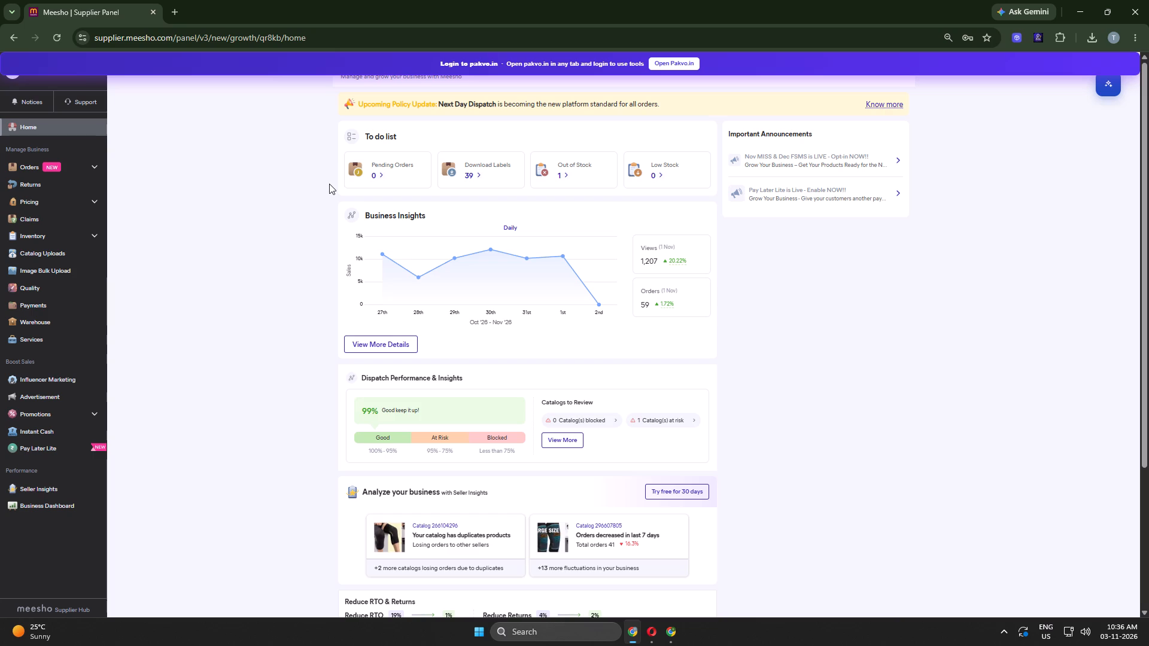
# Reopen the Ready to Ship orders from the home page and select the Swopply Knee Support order and the first seven Unisex Kneecap orders.
pyautogui.click(497, 166)
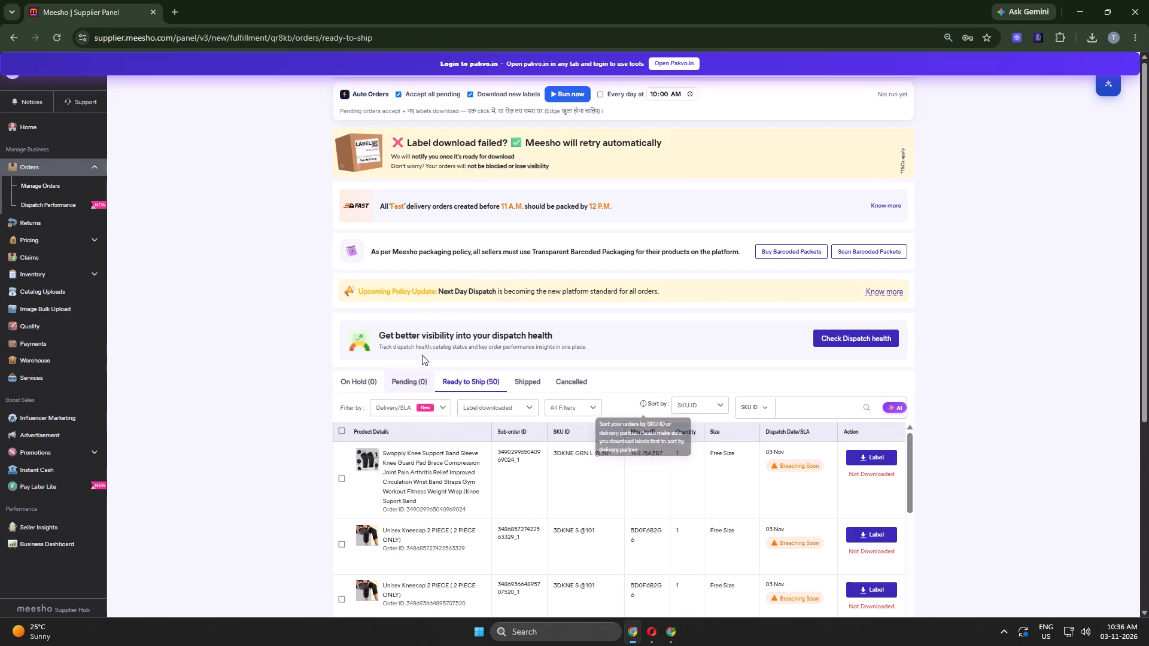
pyautogui.scroll(-4, 268, 419)
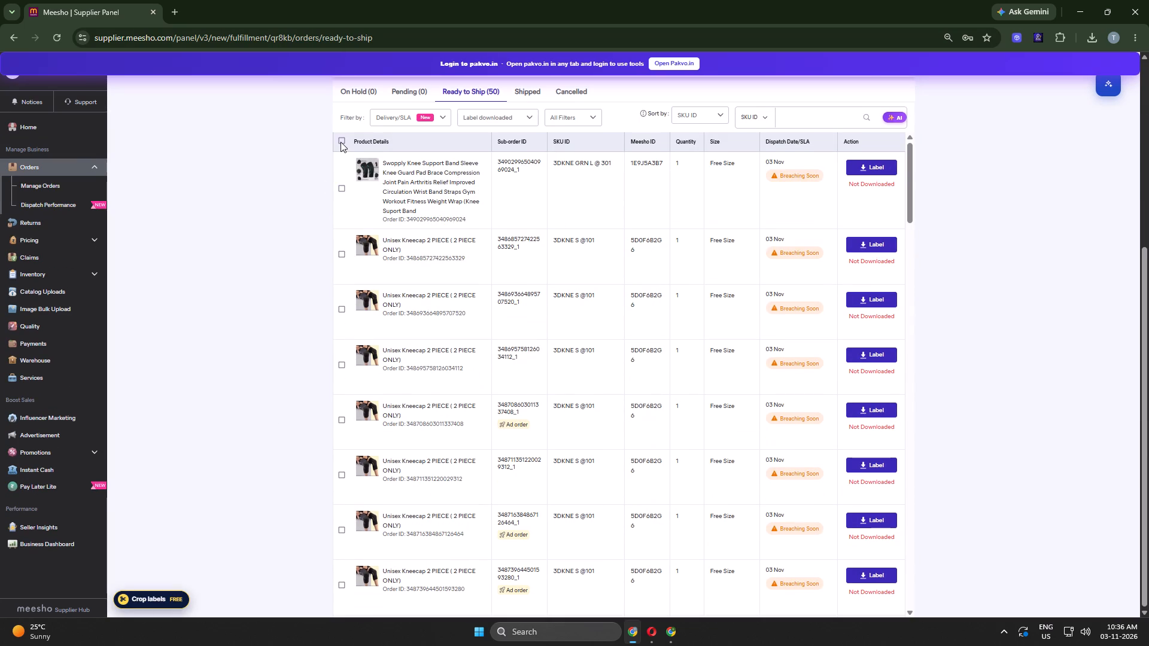
pyautogui.click(342, 186)
pyautogui.click(340, 256)
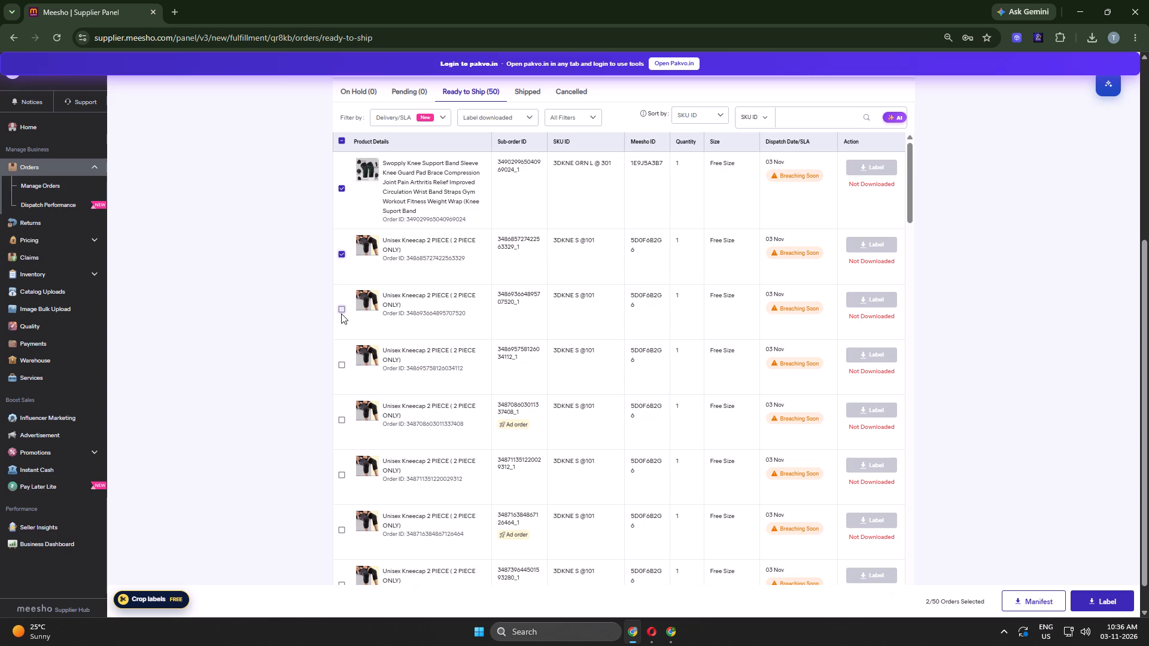
pyautogui.click(341, 313)
pyautogui.click(344, 368)
pyautogui.click(344, 421)
pyautogui.click(343, 480)
pyautogui.scroll(-2, 388, 425)
pyautogui.click(344, 233)
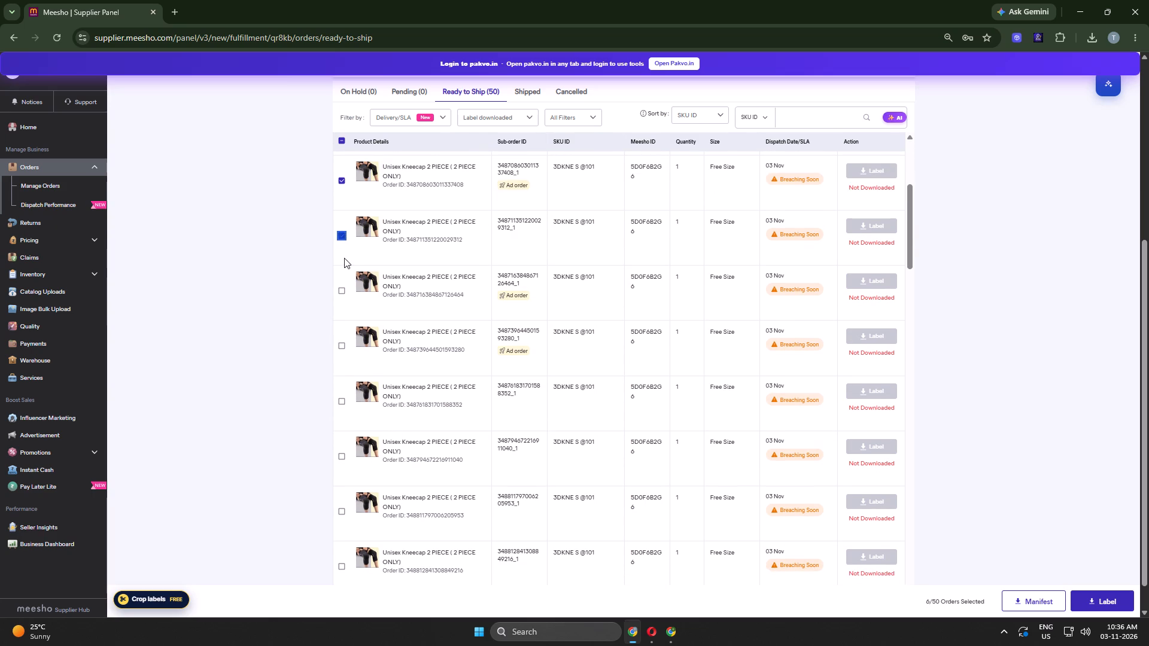
pyautogui.click(343, 294)
pyautogui.click(341, 349)
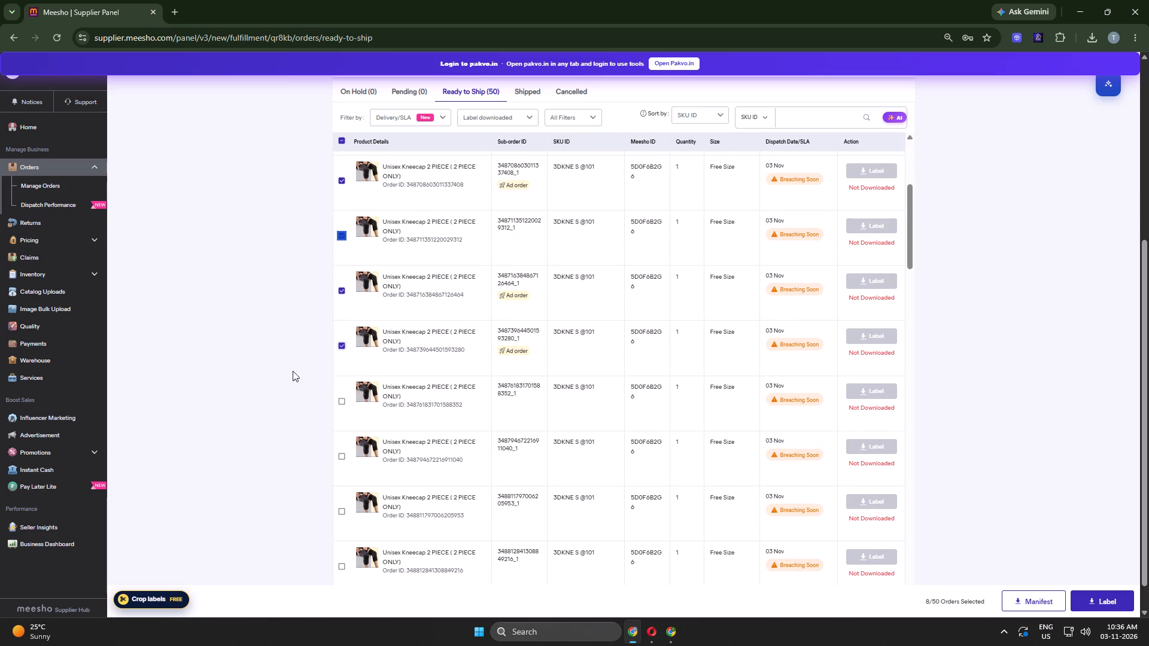
# Add the next seven Unisex Kneecap orders to the selection, up to the order ending 7292608.
pyautogui.doubleClick(287, 367)
pyautogui.click(345, 404)
pyautogui.click(344, 456)
pyautogui.click(342, 505)
pyautogui.click(342, 517)
pyautogui.click(341, 512)
pyautogui.scroll(-2, 398, 461)
pyautogui.click(344, 328)
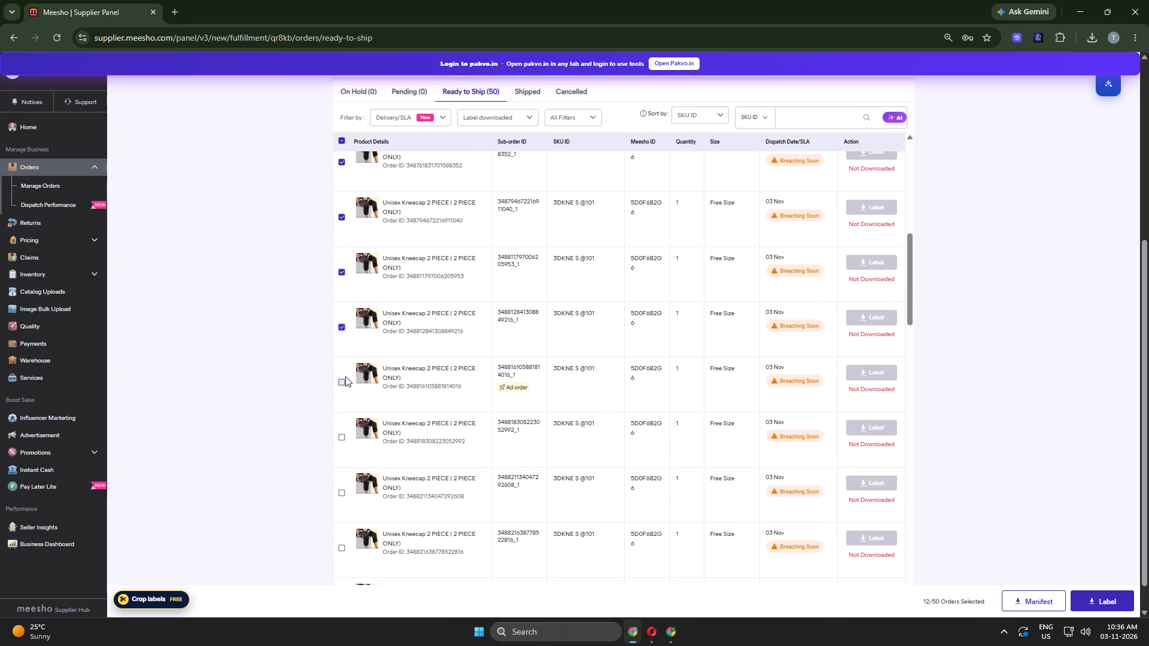
pyautogui.click(341, 382)
pyautogui.click(342, 440)
pyautogui.click(344, 492)
pyautogui.scroll(-2, 366, 446)
pyautogui.click(344, 308)
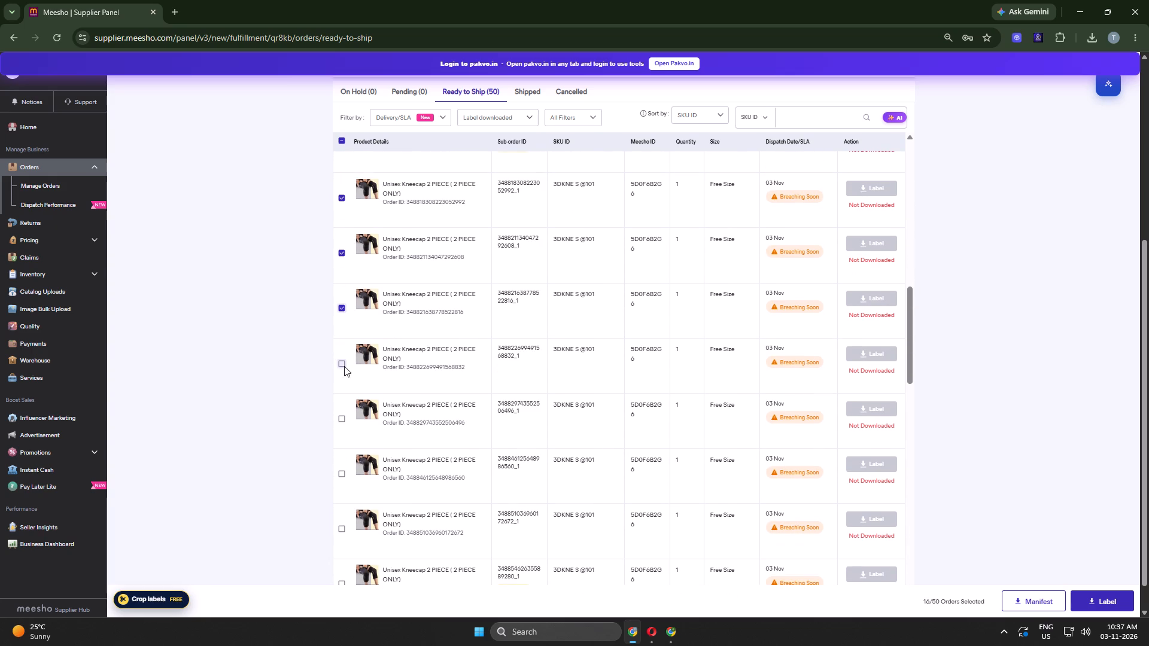
pyautogui.click(341, 363)
pyautogui.click(341, 420)
pyautogui.click(344, 476)
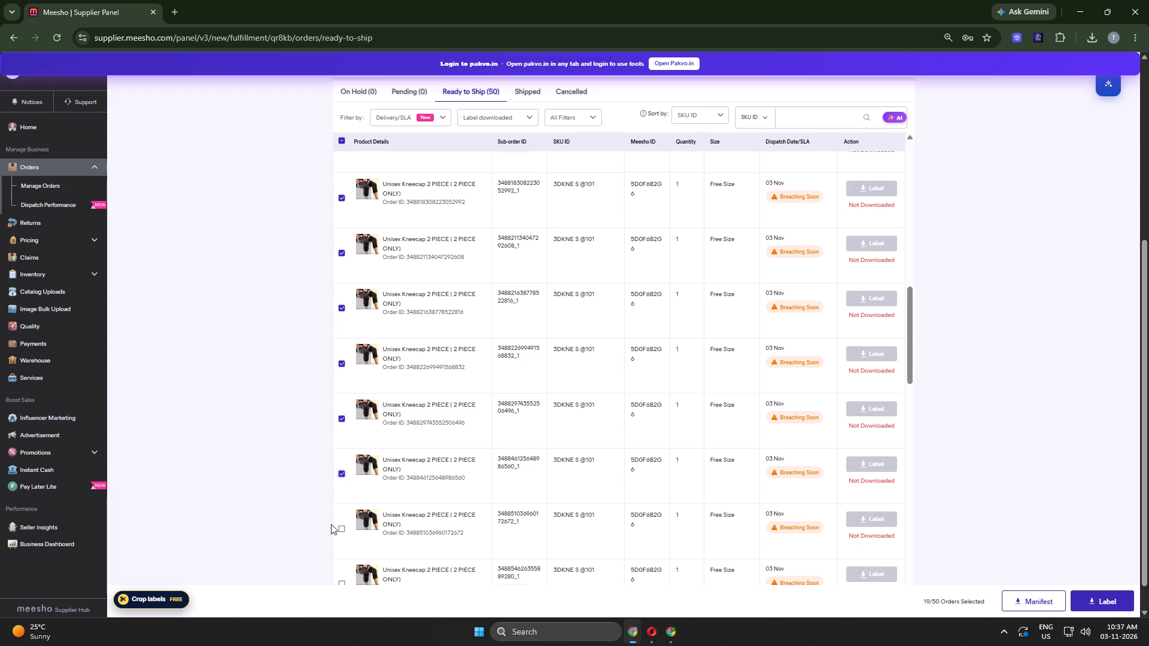
pyautogui.click(341, 526)
pyautogui.scroll(-2, 370, 453)
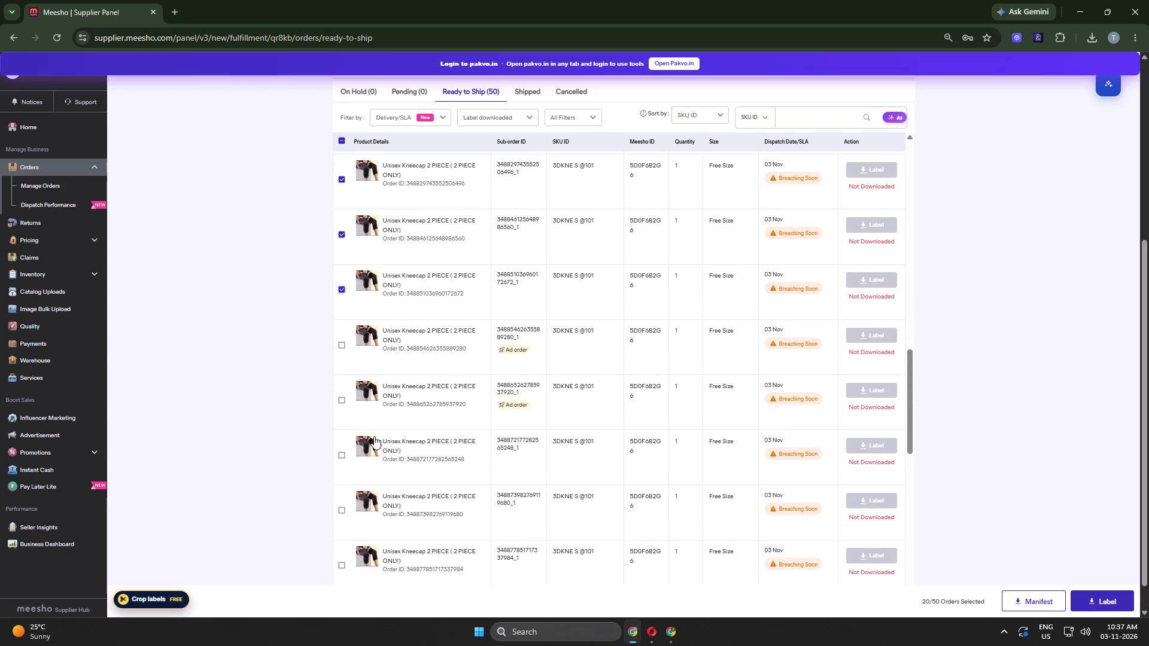
pyautogui.click(343, 348)
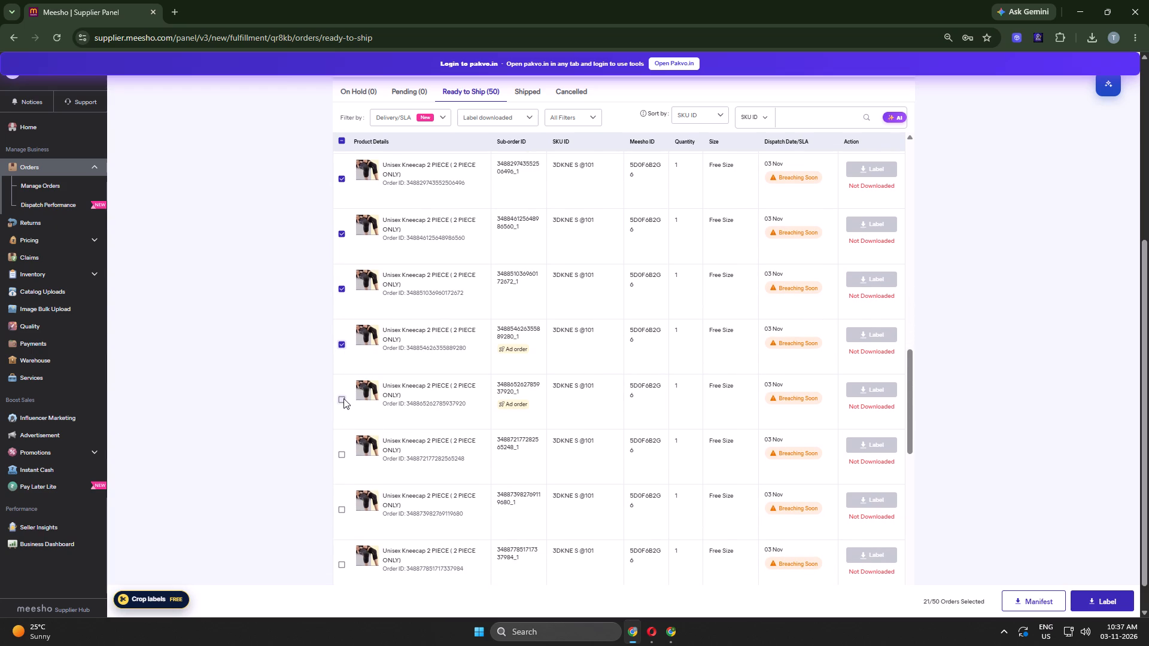
pyautogui.click(344, 398)
pyautogui.click(342, 455)
pyautogui.click(342, 510)
# Add the next six single Unisex Kneecap orders and the two double-item Kneecap orders to the selection.
pyautogui.scroll(-2, 382, 467)
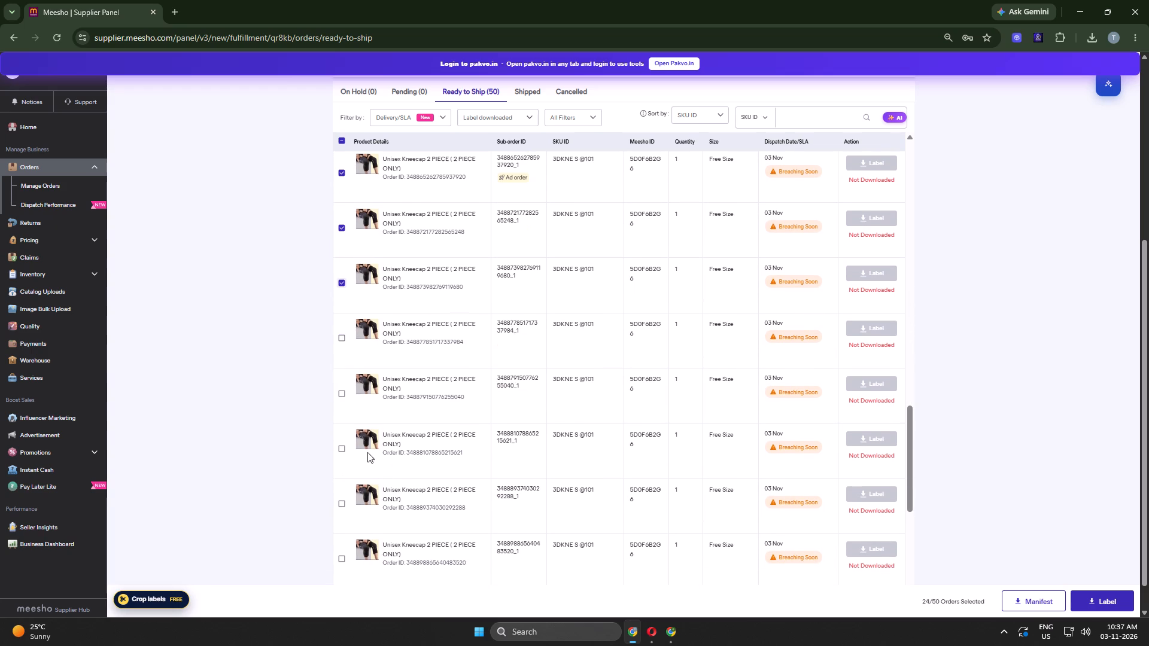
pyautogui.click(343, 324)
pyautogui.click(342, 376)
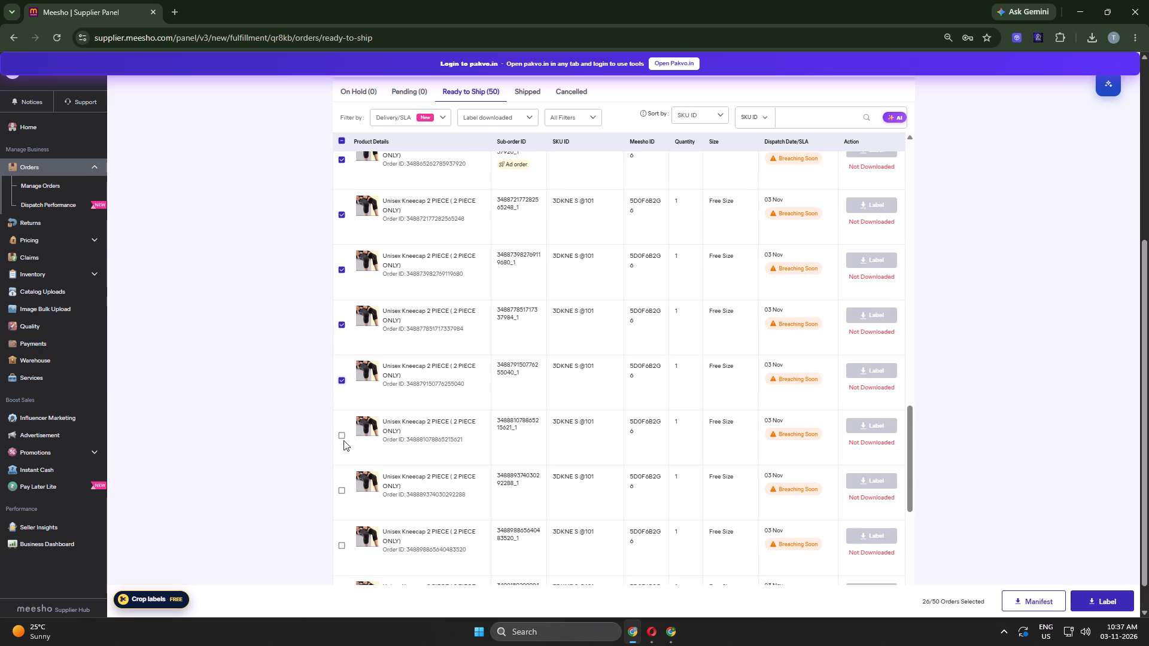
pyautogui.click(344, 440)
pyautogui.click(342, 438)
pyautogui.click(345, 492)
pyautogui.click(345, 545)
pyautogui.scroll(-1, 371, 494)
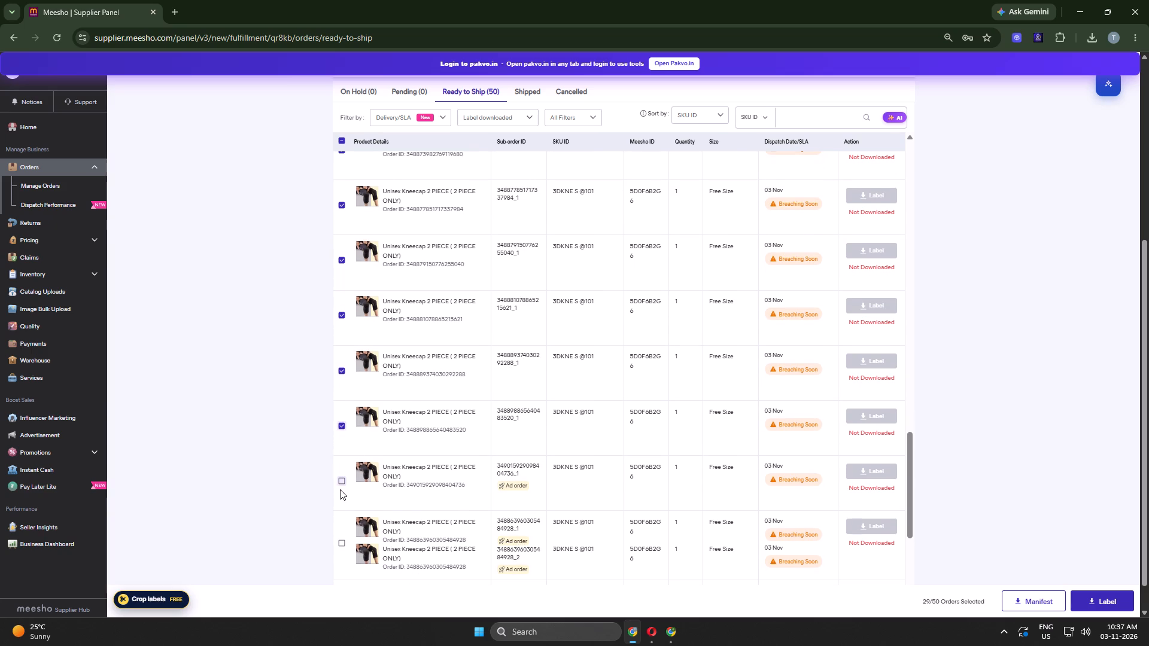
pyautogui.click(340, 482)
pyautogui.scroll(-1, 370, 490)
pyautogui.click(344, 420)
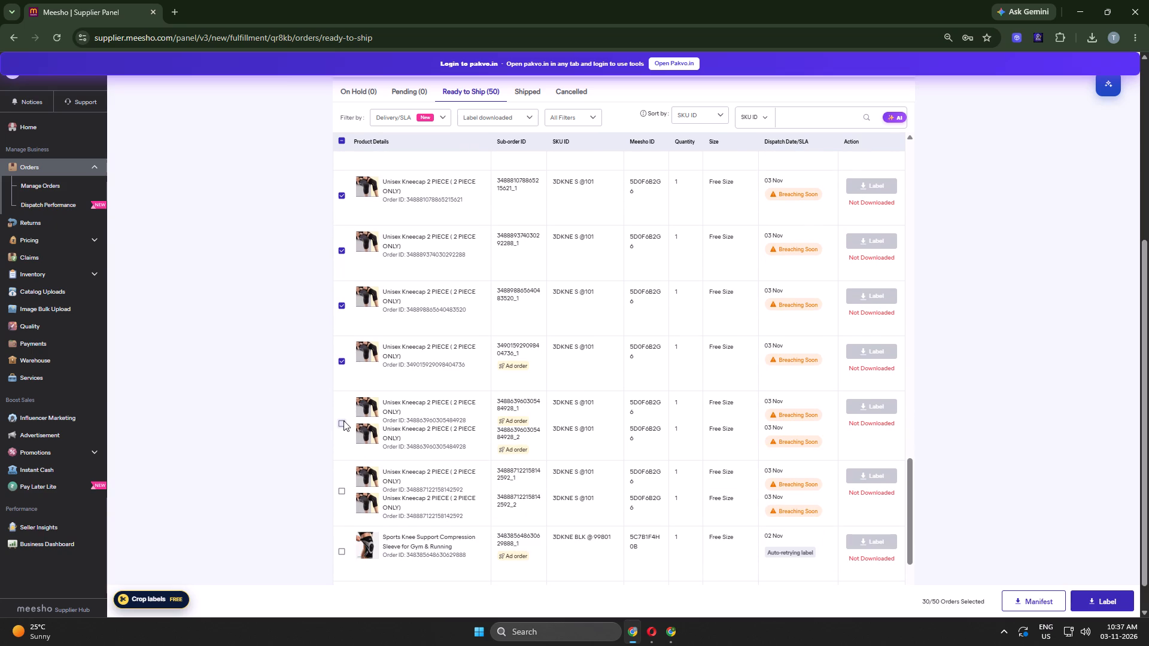
pyautogui.click(344, 493)
# Add the Sports Knee Support order and the three Unisex Kneecap orders below it to the selection.
pyautogui.scroll(-1, 349, 490)
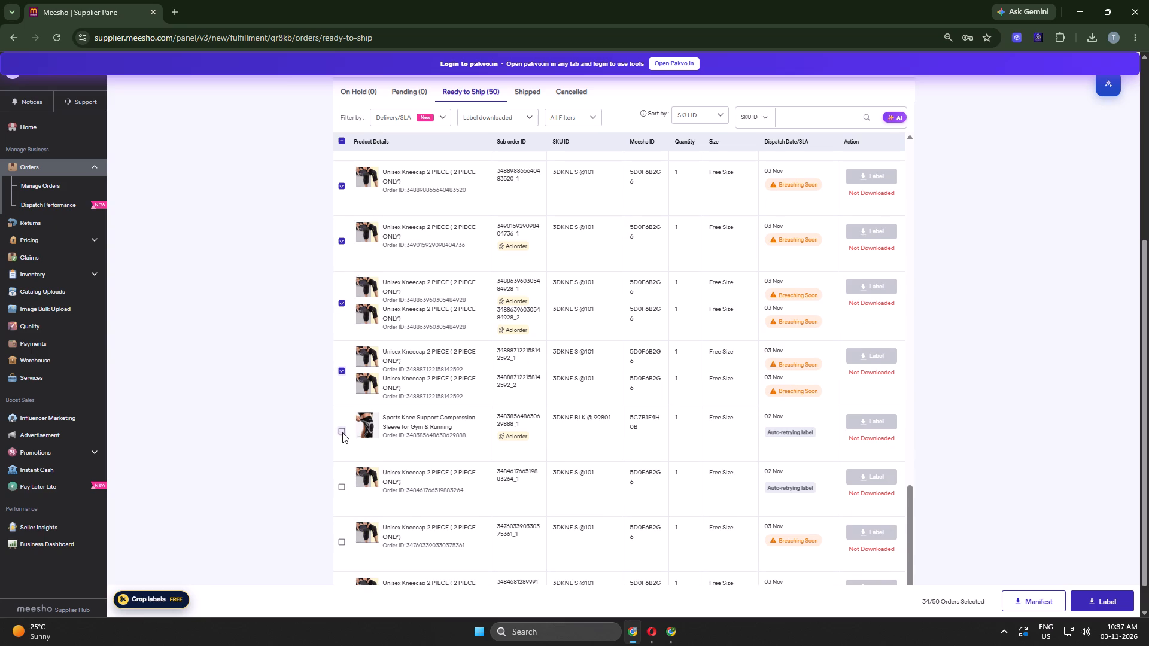
pyautogui.click(342, 432)
pyautogui.click(343, 491)
pyautogui.scroll(-1, 352, 487)
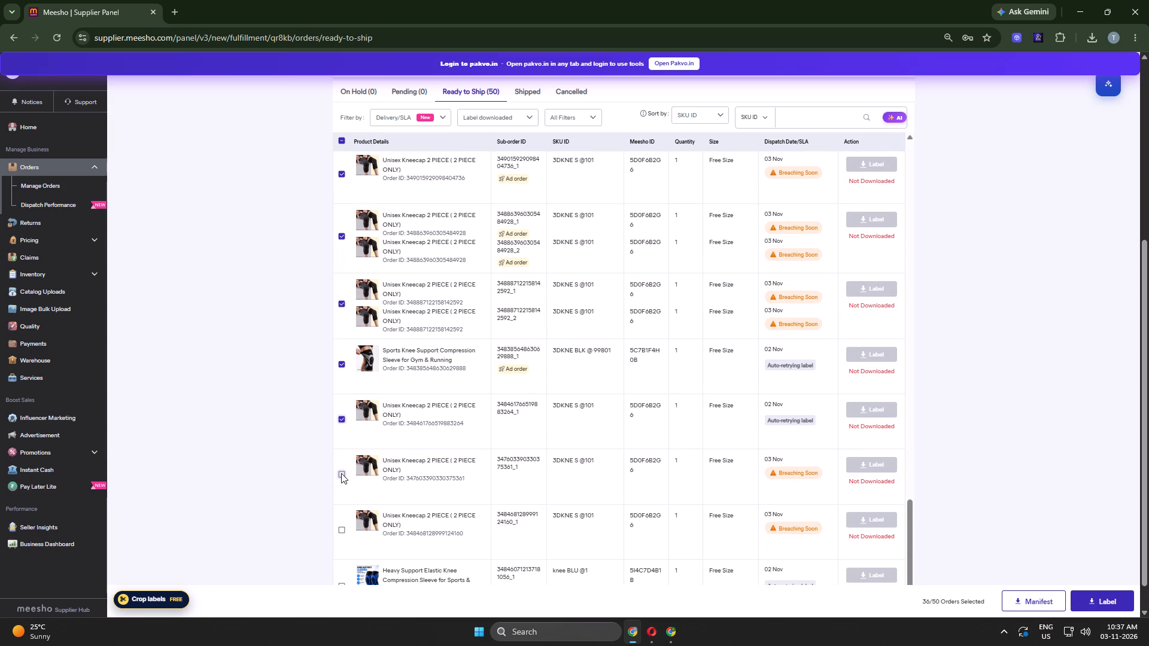
pyautogui.click(341, 473)
pyautogui.click(340, 528)
# Look over the selection through the list and generate shipping labels for the selected orders.
pyautogui.scroll(-2, 374, 487)
pyautogui.scroll(-1, 461, 500)
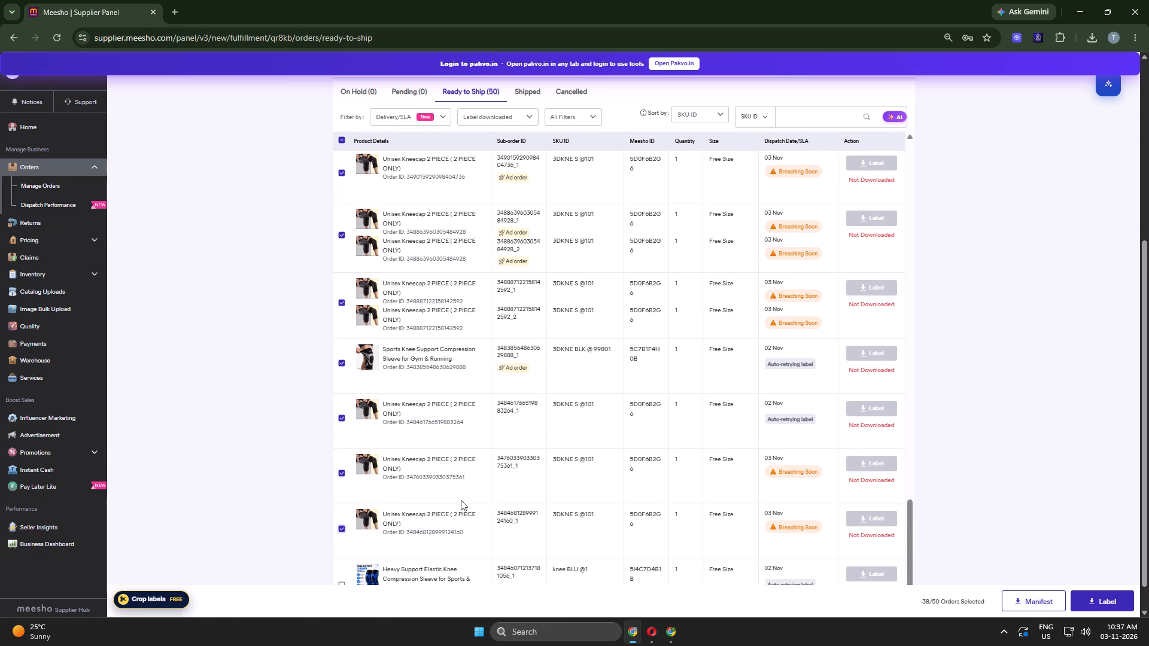
pyautogui.scroll(-7, 461, 500)
pyautogui.scroll(16, 478, 510)
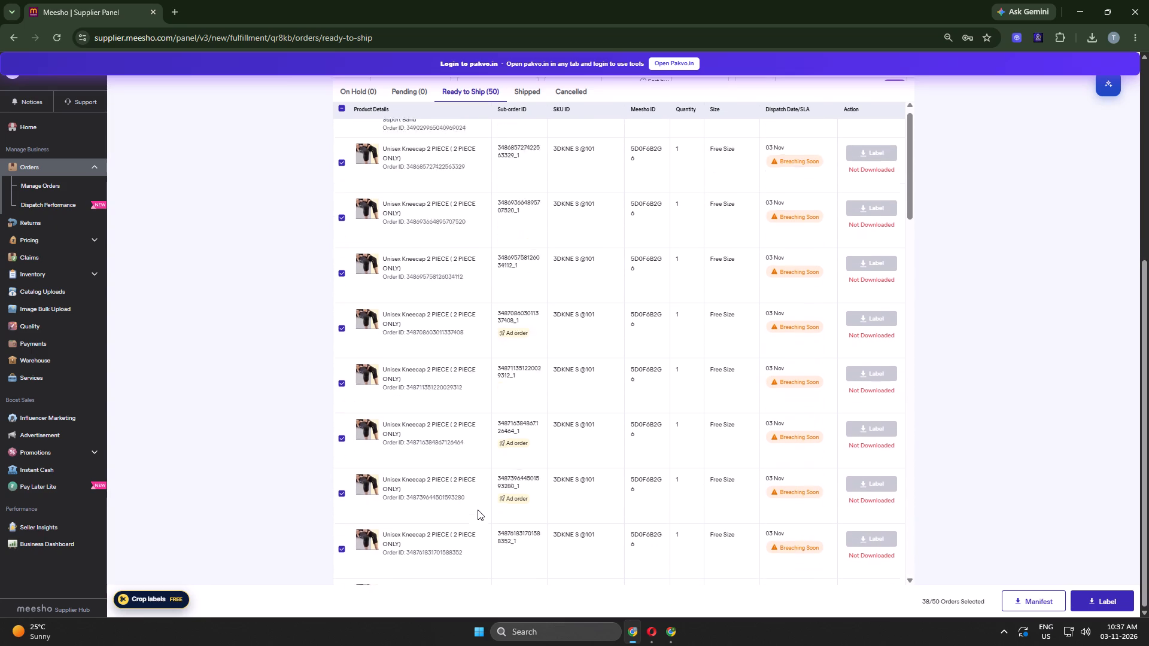
pyautogui.scroll(12, 478, 510)
pyautogui.click(1108, 595)
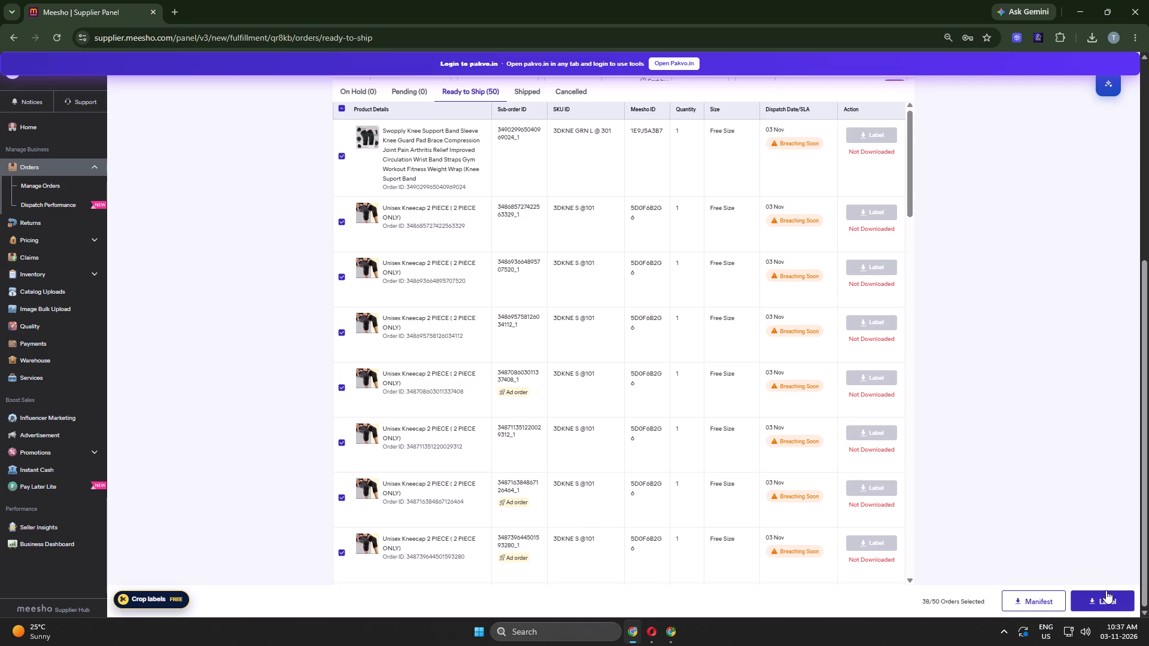
# Open the Crop PDF website in a new browser tab.
pyautogui.click(174, 8)
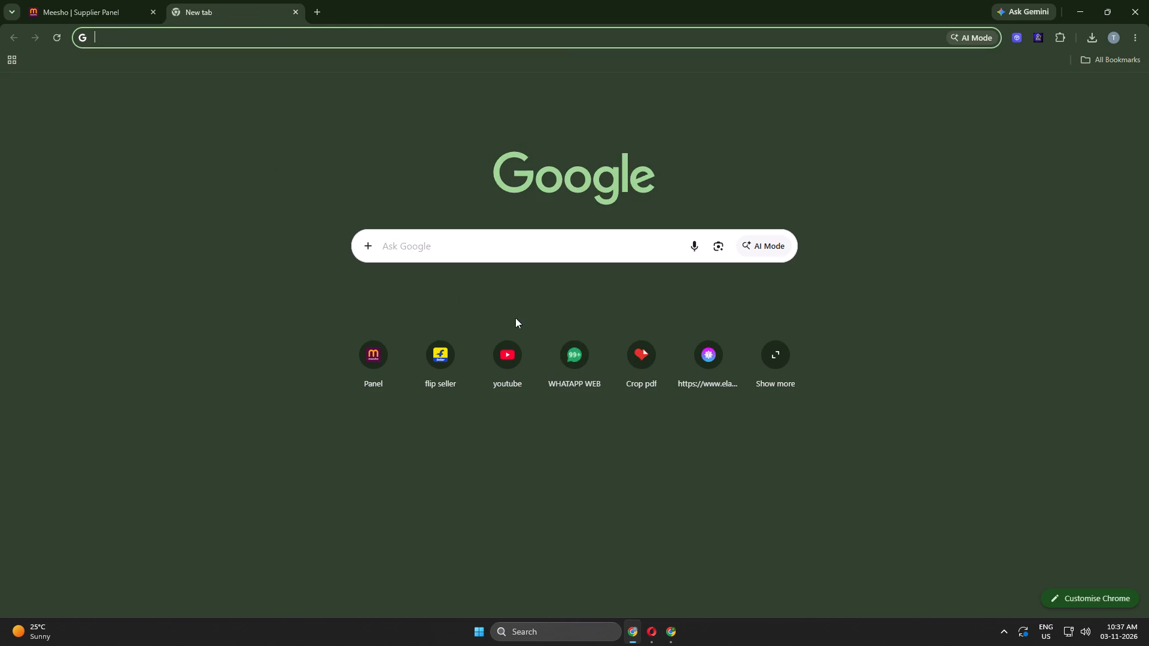
pyautogui.click(651, 380)
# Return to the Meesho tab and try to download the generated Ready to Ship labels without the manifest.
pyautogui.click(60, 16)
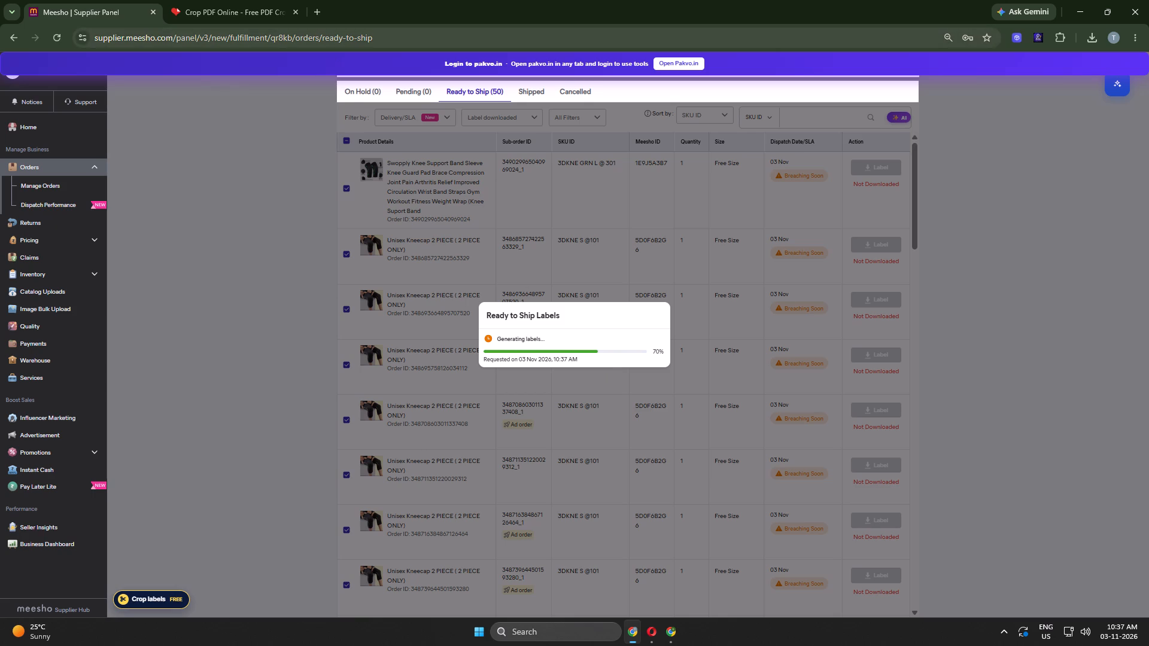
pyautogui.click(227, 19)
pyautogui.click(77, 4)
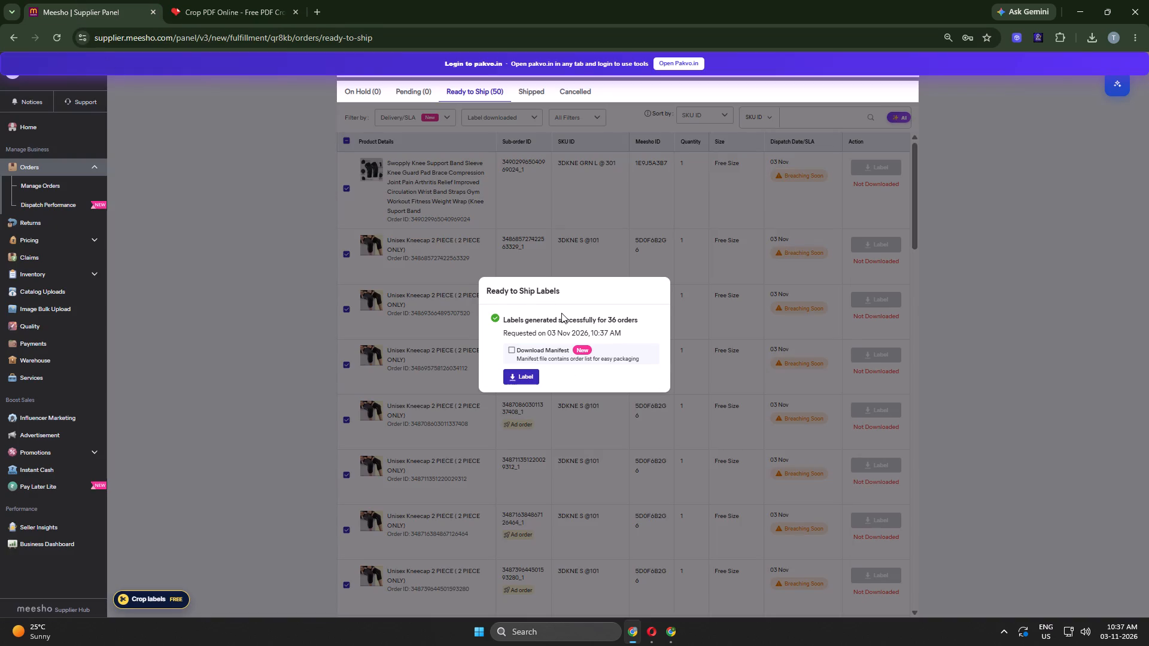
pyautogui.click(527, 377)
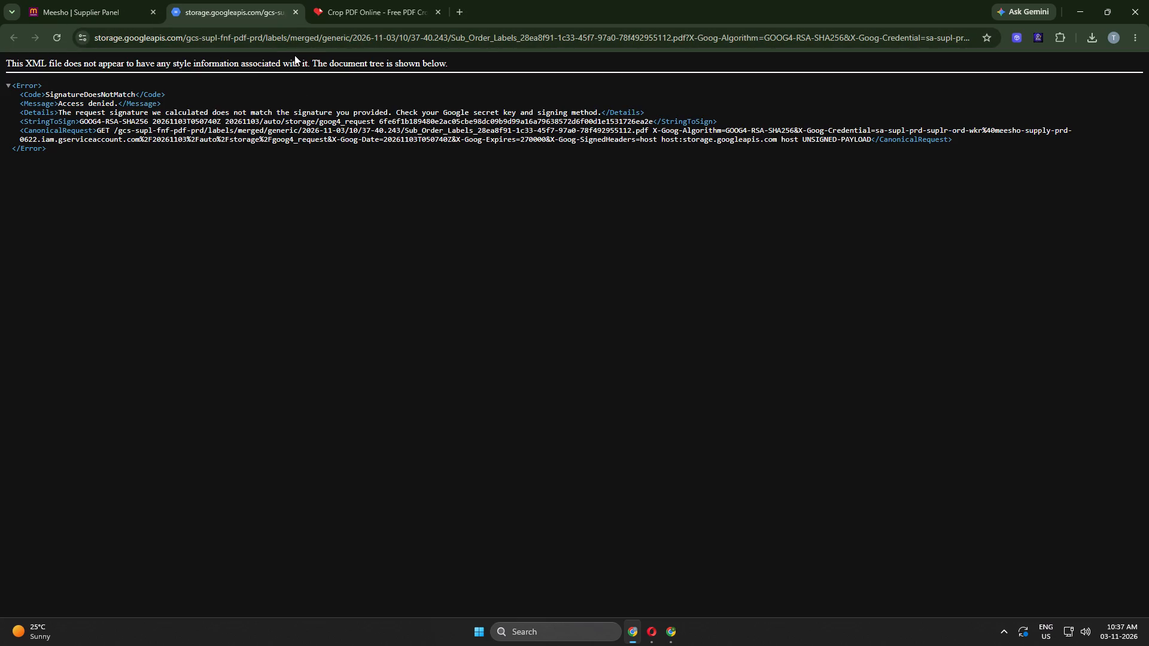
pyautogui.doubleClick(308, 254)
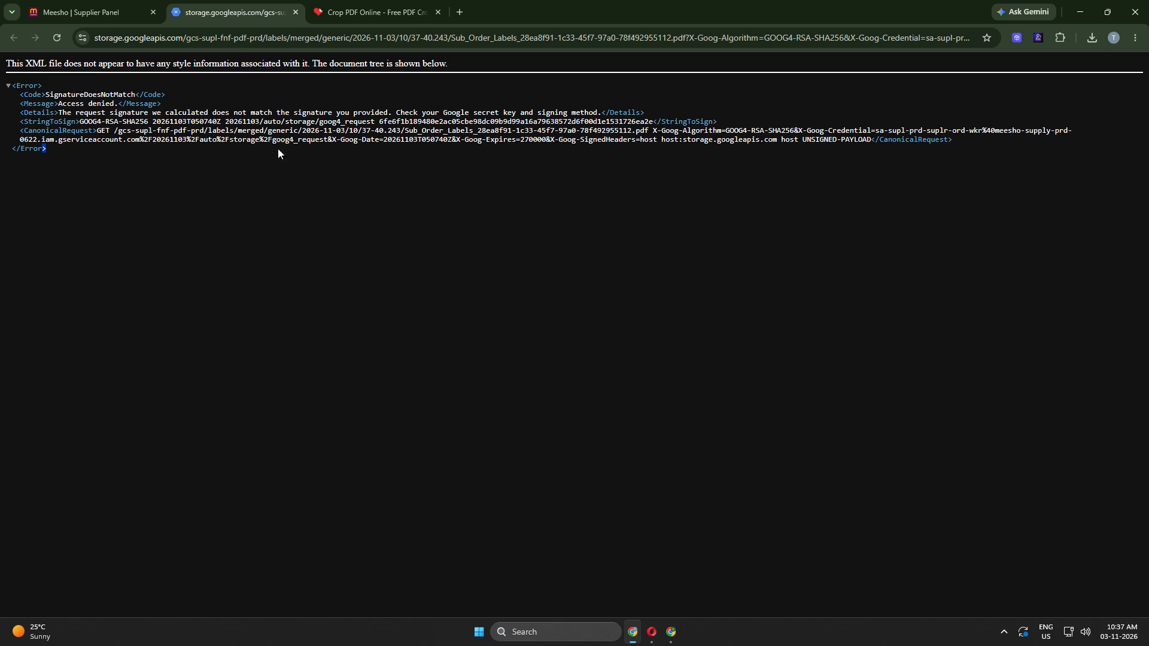
# Return to the Meesho tab and select the Swopply Knee Support order and the three Unisex Kneecap orders directly below it.
pyautogui.click(93, 10)
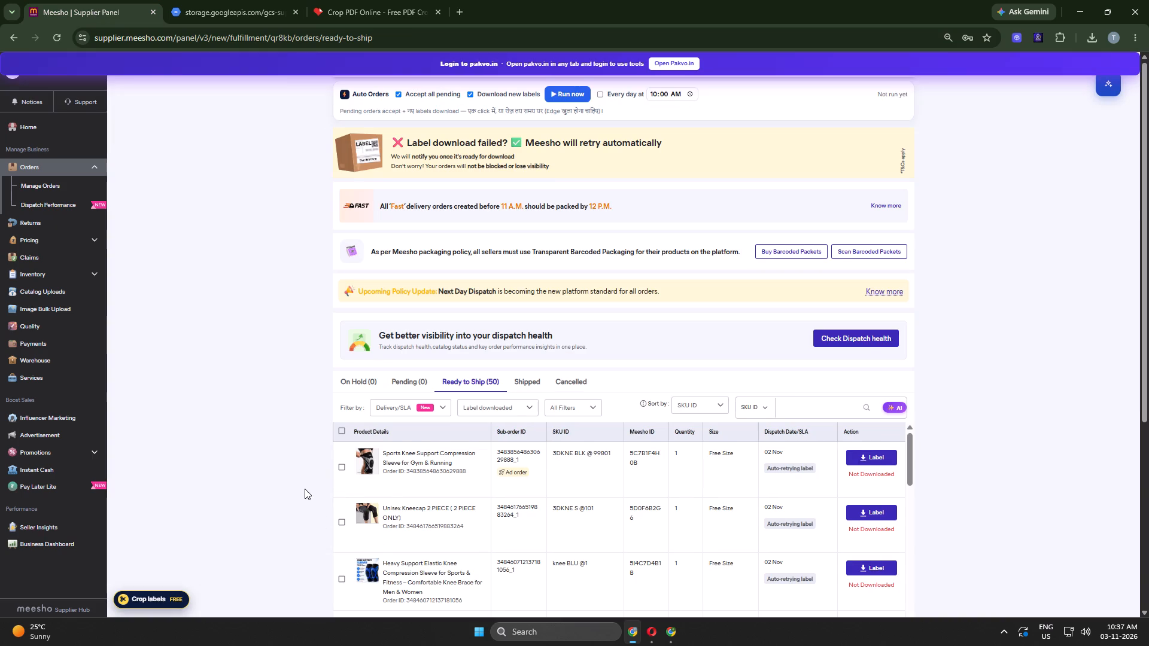
pyautogui.scroll(-4, 300, 489)
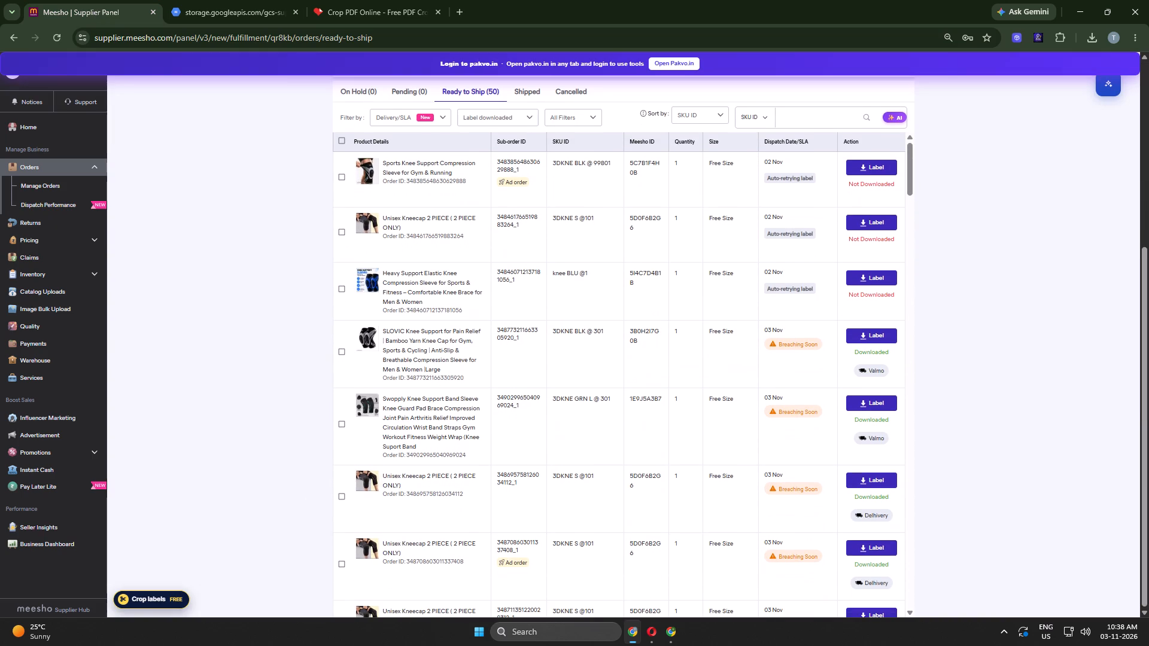
pyautogui.scroll(-2, 477, 499)
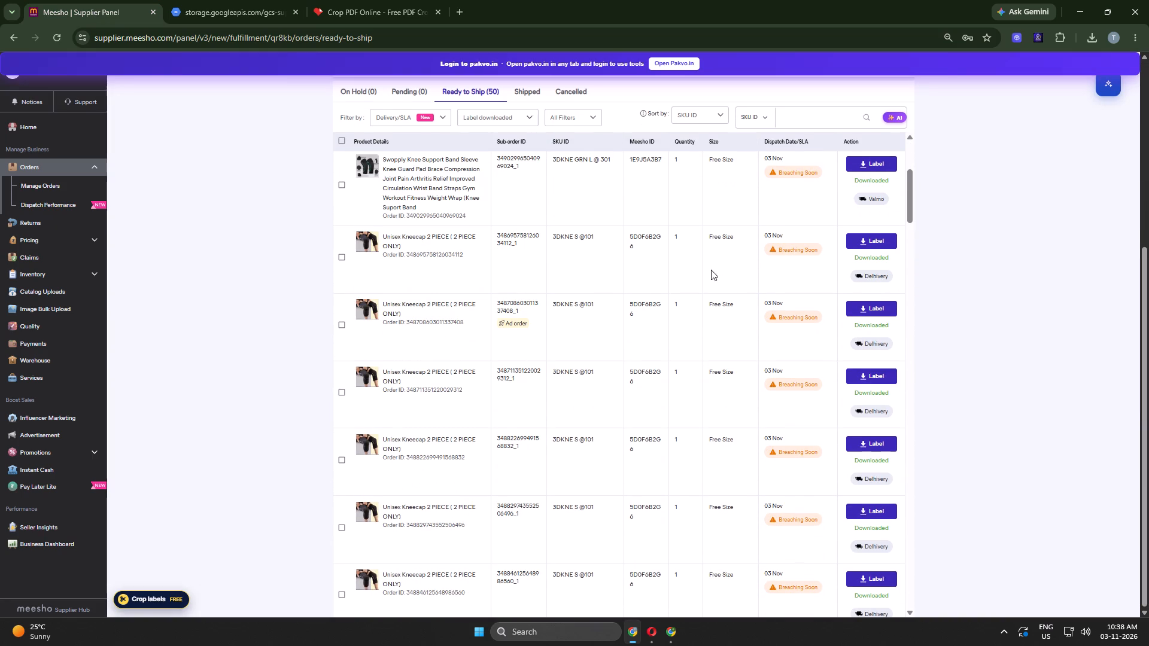
pyautogui.scroll(1, 390, 269)
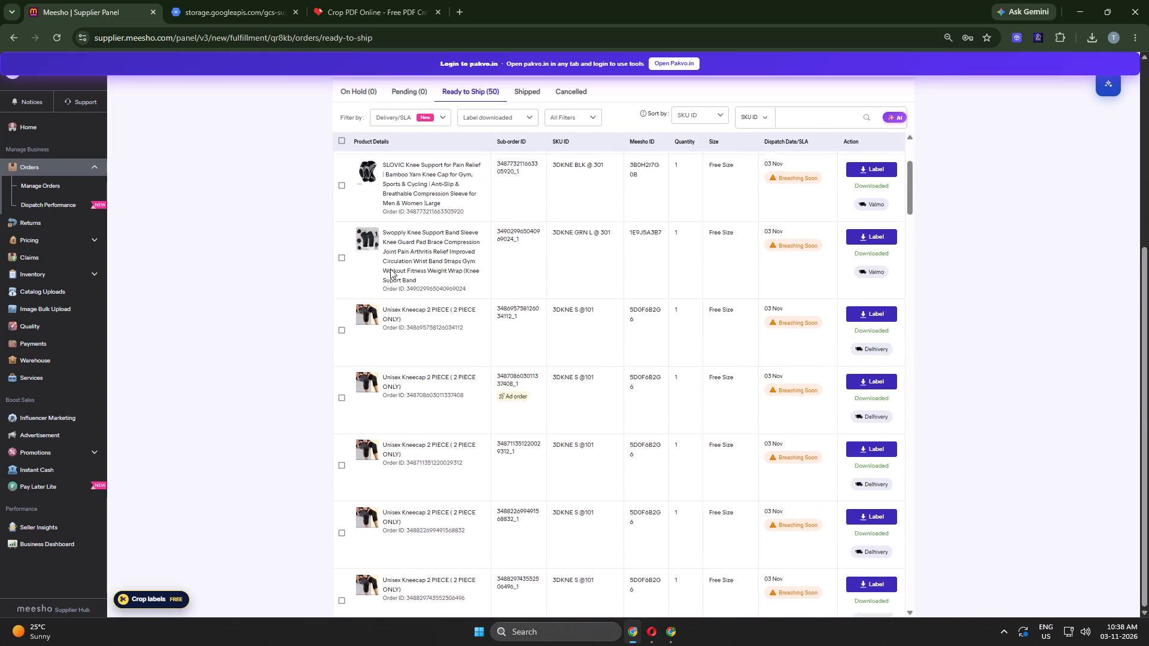
pyautogui.click(344, 304)
pyautogui.click(344, 377)
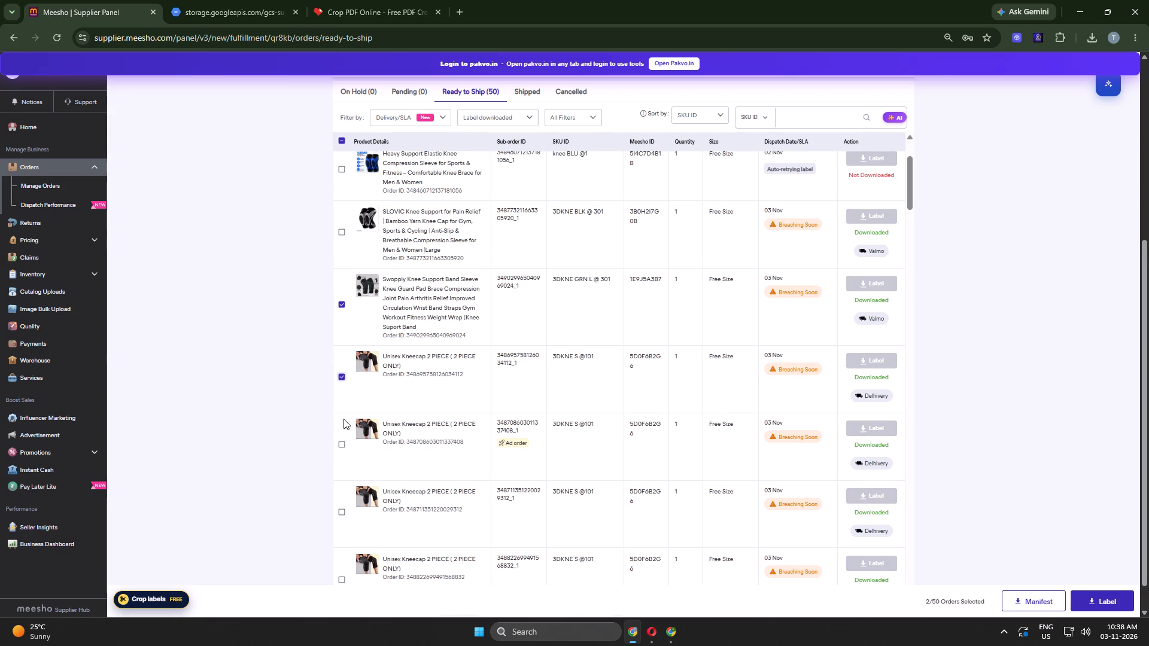
pyautogui.click(342, 449)
pyautogui.click(342, 508)
# Add the following four Delhivery and three Shadowfax Unisex Kneecap orders to the selection.
pyautogui.scroll(-1, 418, 473)
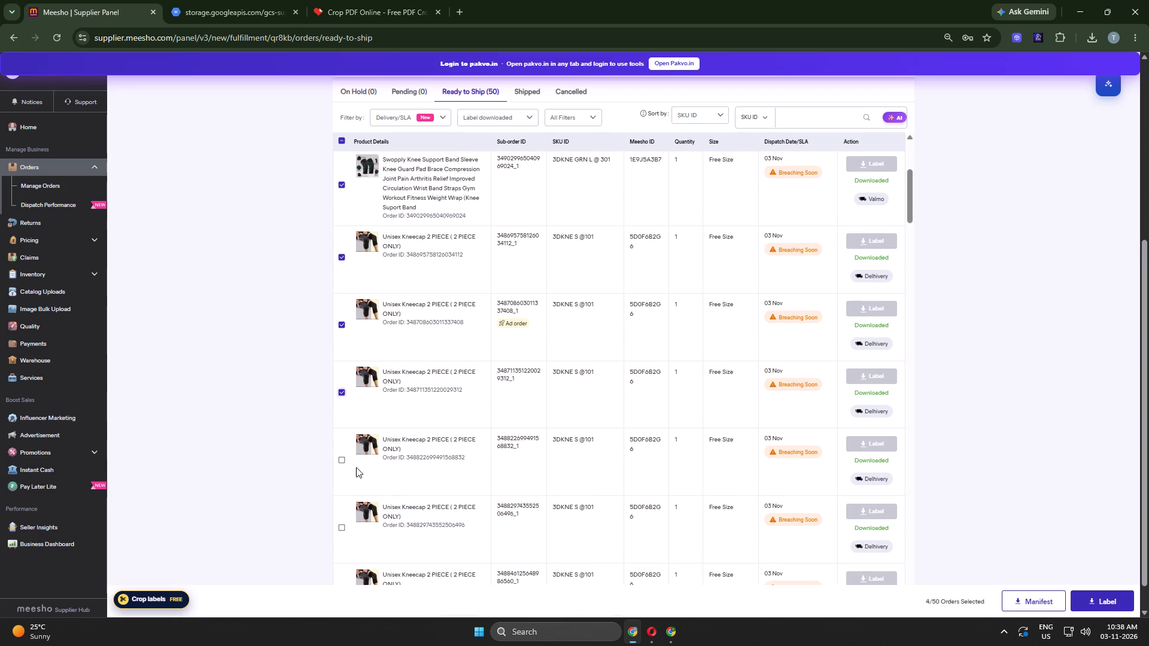
pyautogui.click(341, 459)
pyautogui.scroll(-1, 398, 474)
pyautogui.click(339, 409)
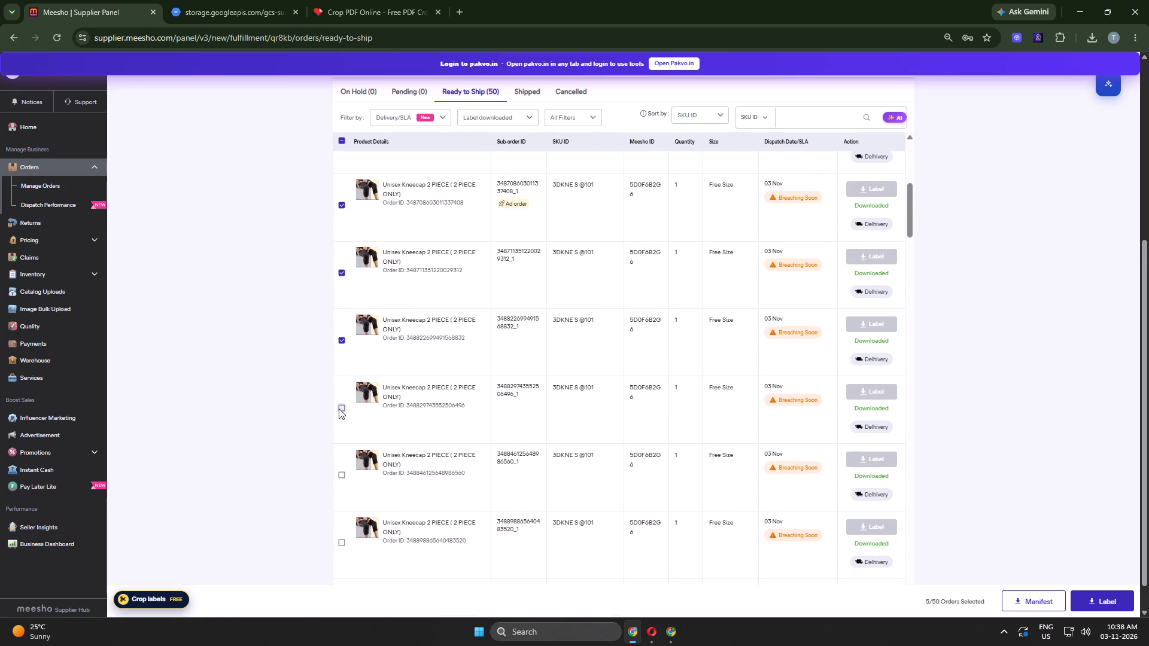
pyautogui.click(342, 475)
pyautogui.scroll(-1, 384, 470)
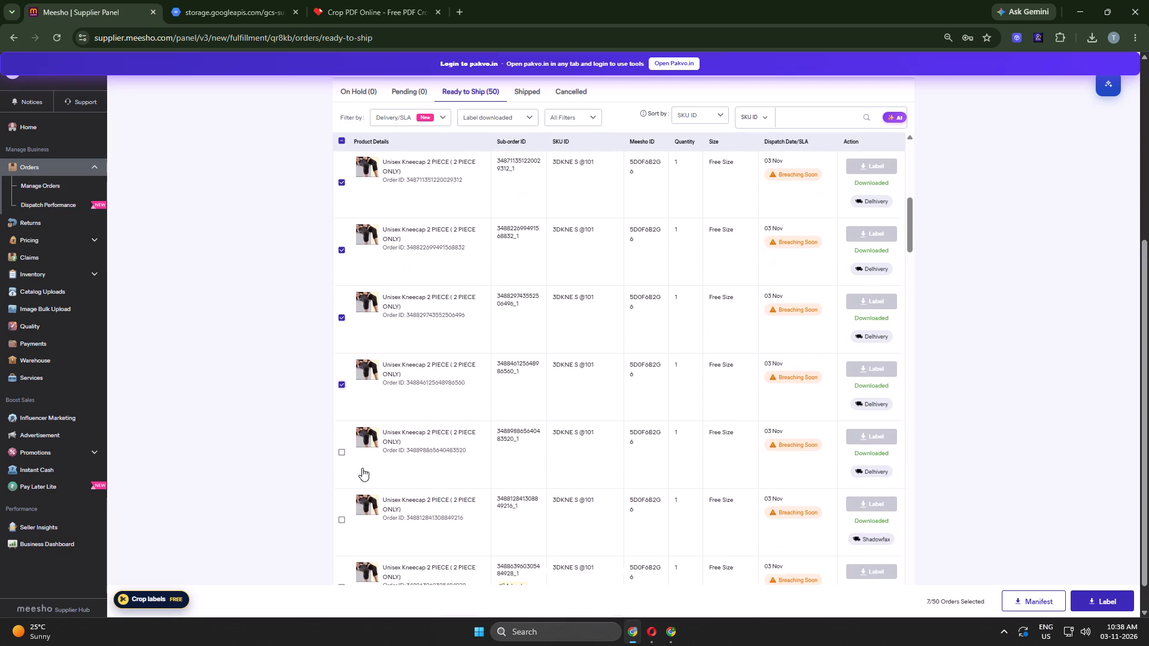
pyautogui.click(338, 423)
pyautogui.click(344, 490)
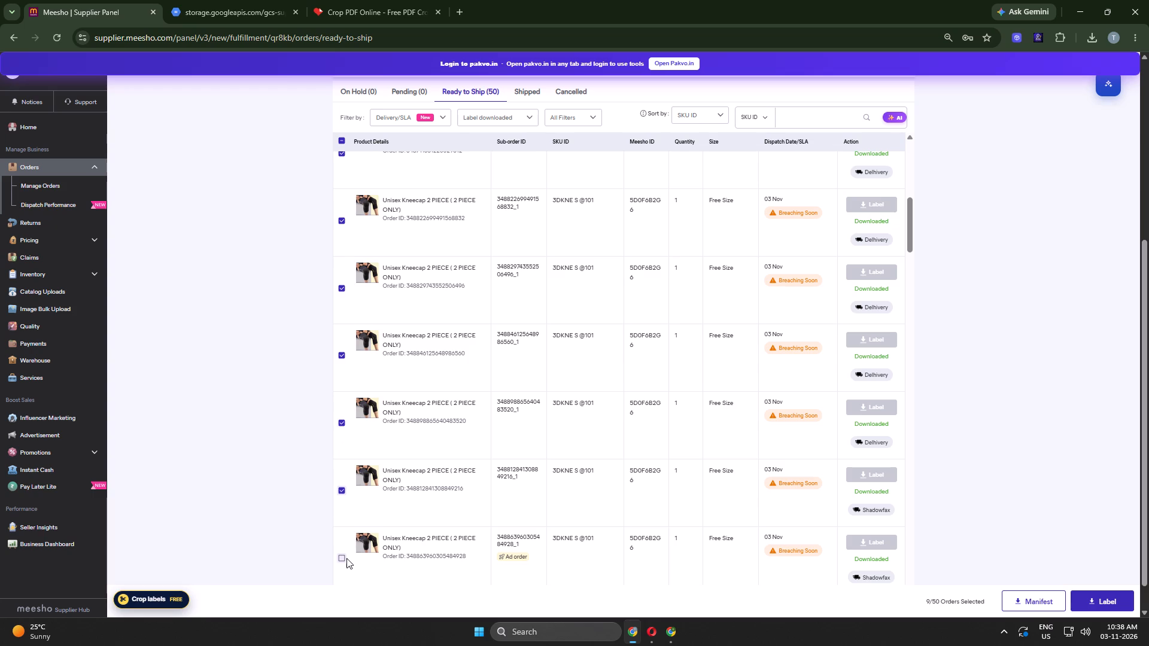
pyautogui.click(346, 558)
pyautogui.scroll(-1, 422, 503)
pyautogui.click(341, 506)
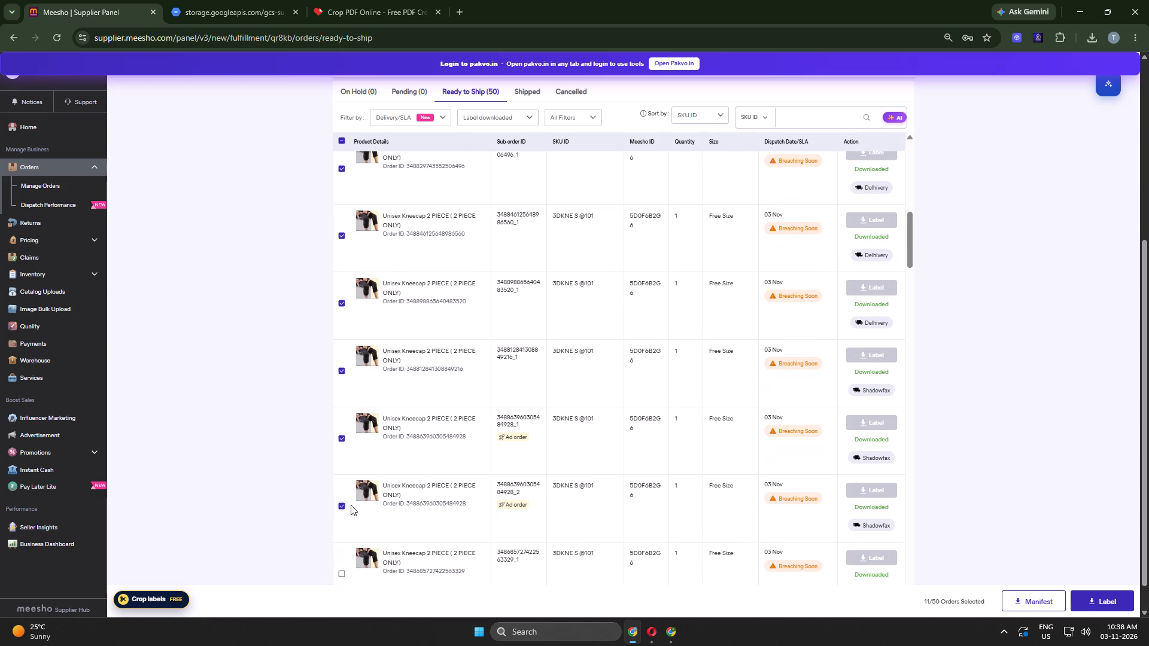
# Add the first nine Valmo Unisex Kneecap orders, directly below the Shadowfax ones, to the selection.
pyautogui.scroll(-2, 386, 498)
pyautogui.click(342, 333)
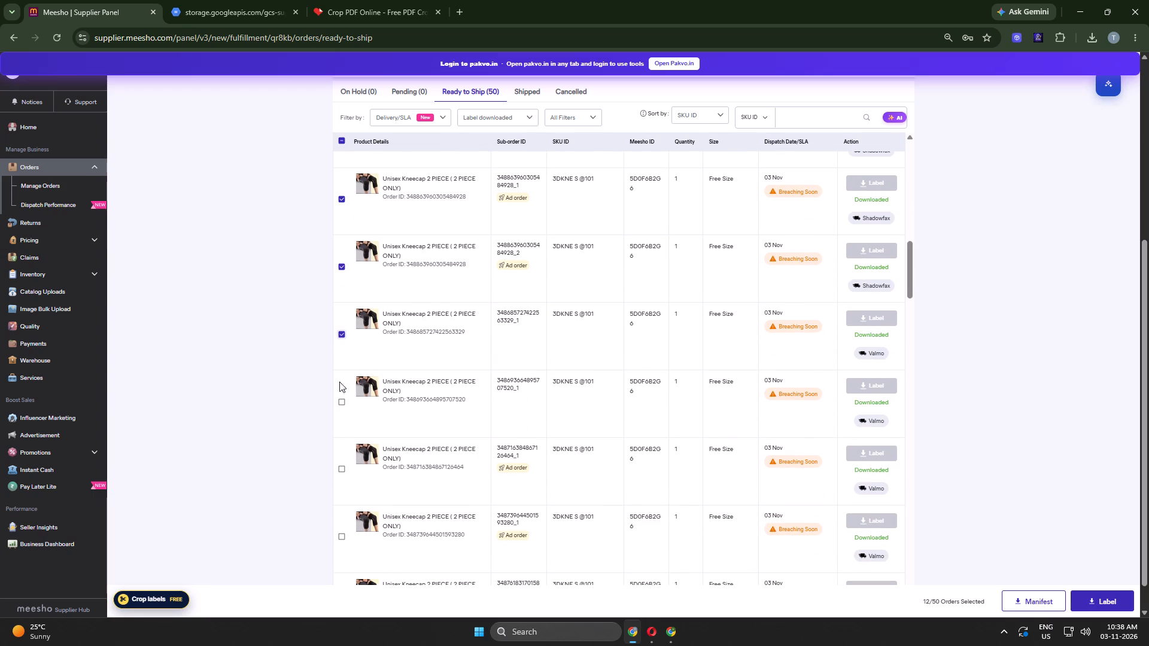
pyautogui.click(339, 403)
pyautogui.click(346, 470)
pyautogui.scroll(-1, 379, 462)
pyautogui.click(340, 418)
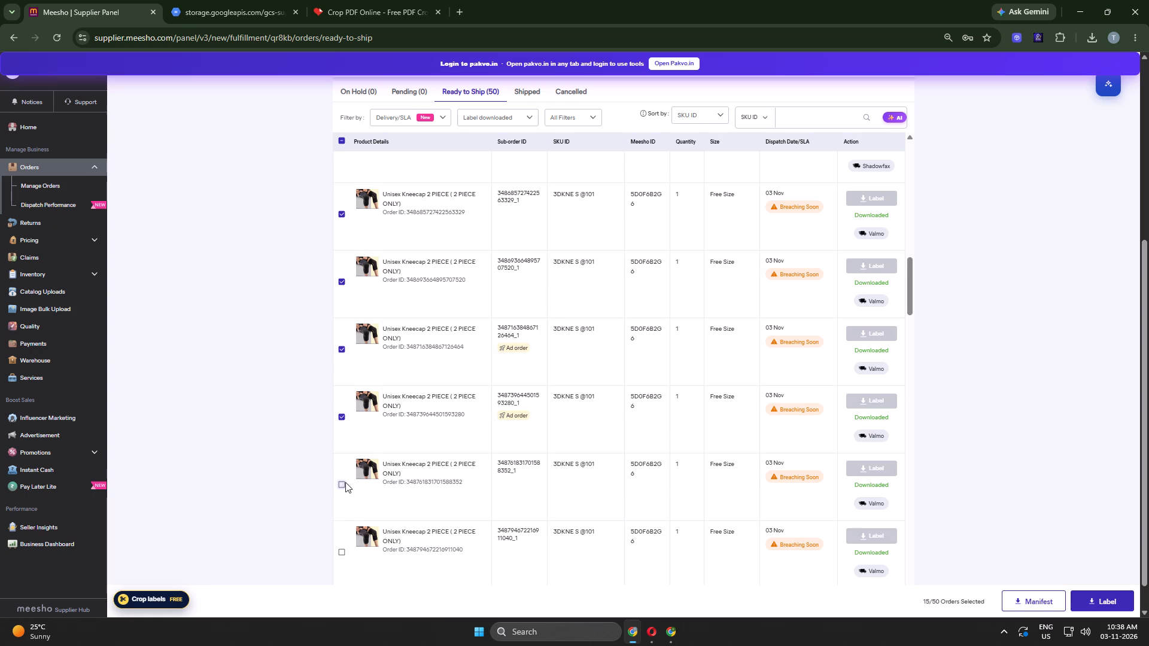
pyautogui.click(345, 482)
pyautogui.scroll(-1, 372, 482)
pyautogui.click(341, 433)
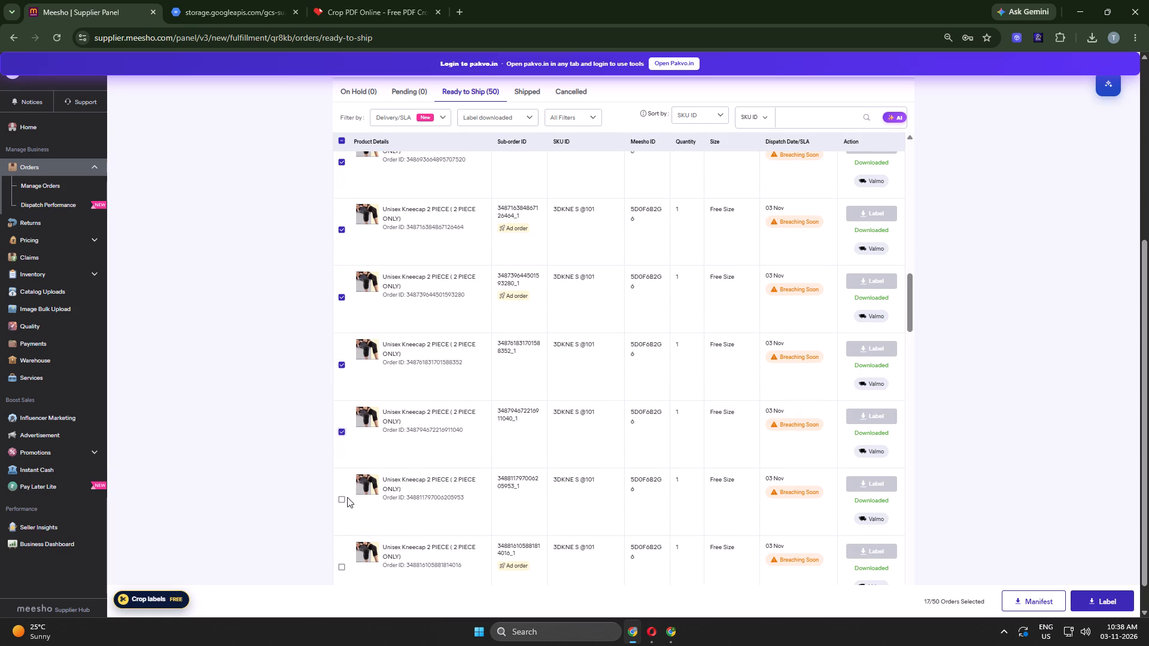
pyautogui.click(340, 498)
pyautogui.scroll(-1, 351, 483)
pyautogui.click(343, 448)
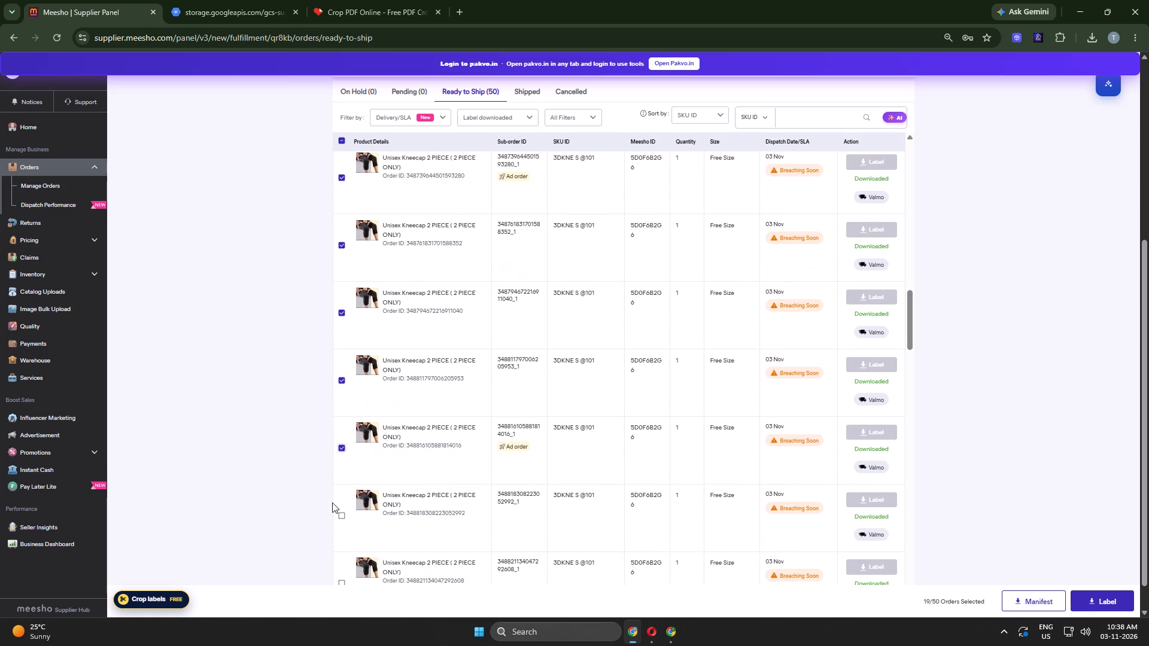
pyautogui.click(343, 515)
# Add the following seven Valmo Unisex Kneecap orders to the selection.
pyautogui.scroll(-1, 379, 473)
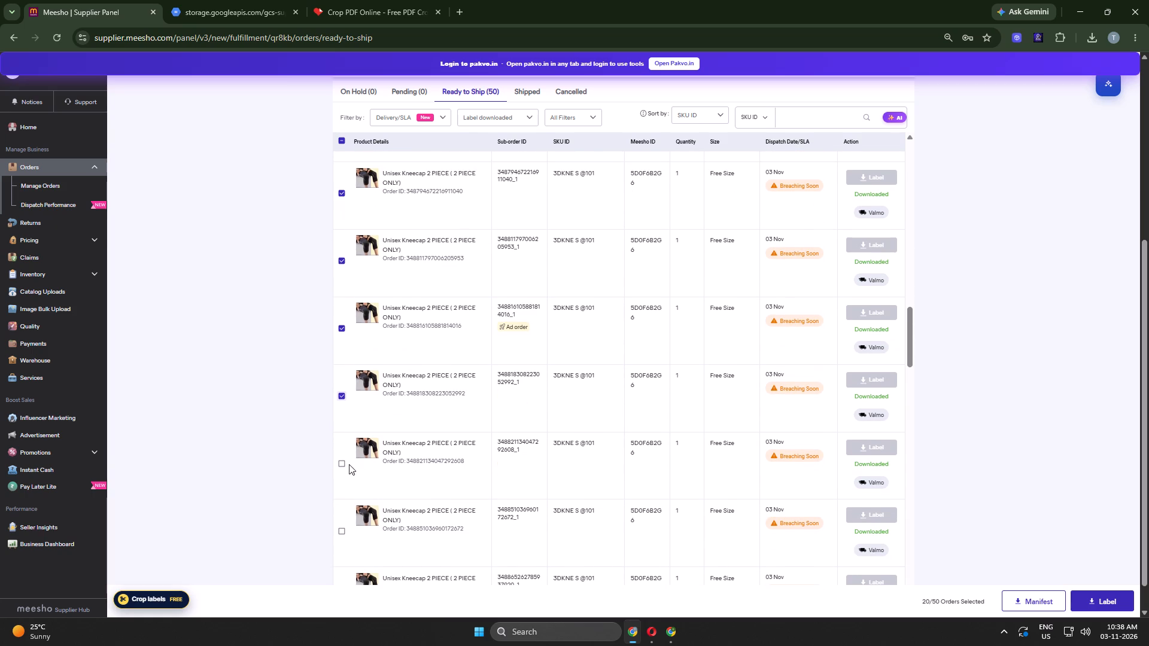
pyautogui.click(345, 464)
pyautogui.click(342, 535)
pyautogui.scroll(-1, 418, 458)
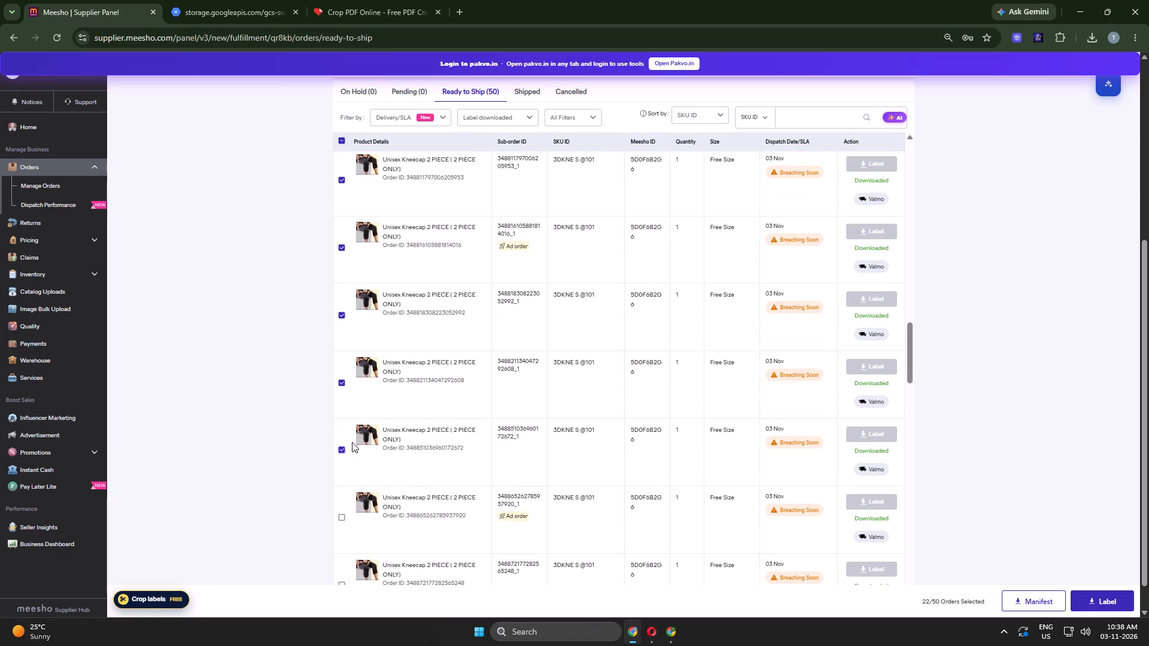
pyautogui.click(341, 479)
pyautogui.click(342, 550)
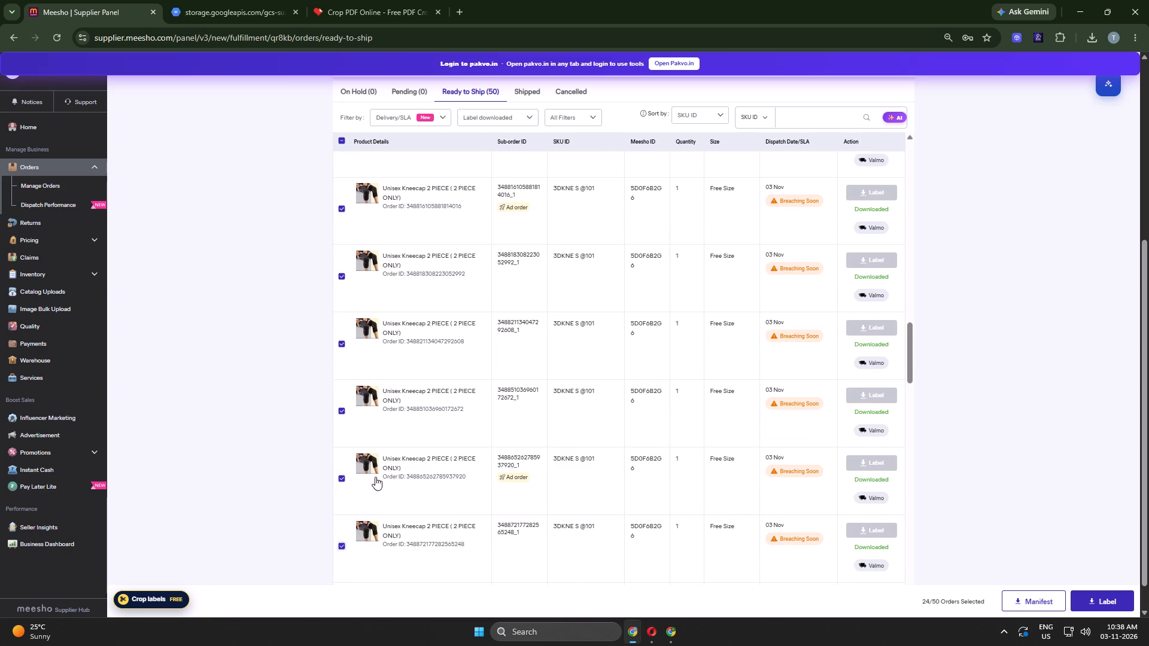
pyautogui.scroll(-2, 375, 477)
pyautogui.click(338, 378)
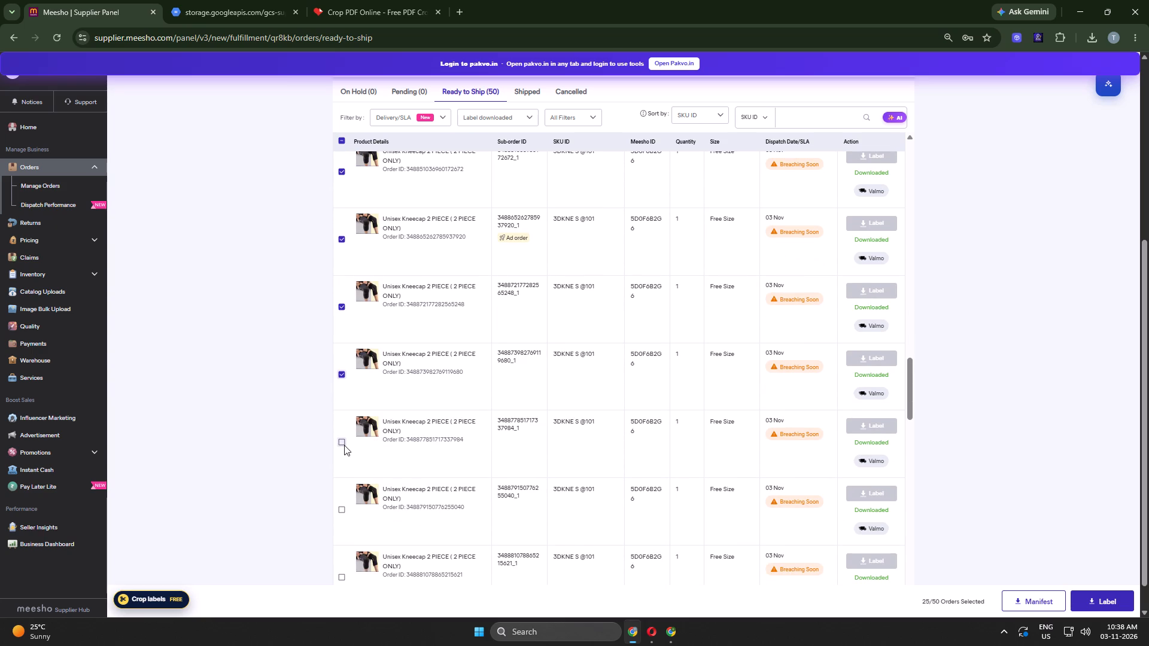
pyautogui.click(344, 443)
pyautogui.click(345, 514)
pyautogui.click(344, 510)
# Add the five remaining Valmo orders of this Unisex Kneecap run and the two Xpress Bees ones below them.
pyautogui.scroll(-1, 373, 506)
pyautogui.click(339, 457)
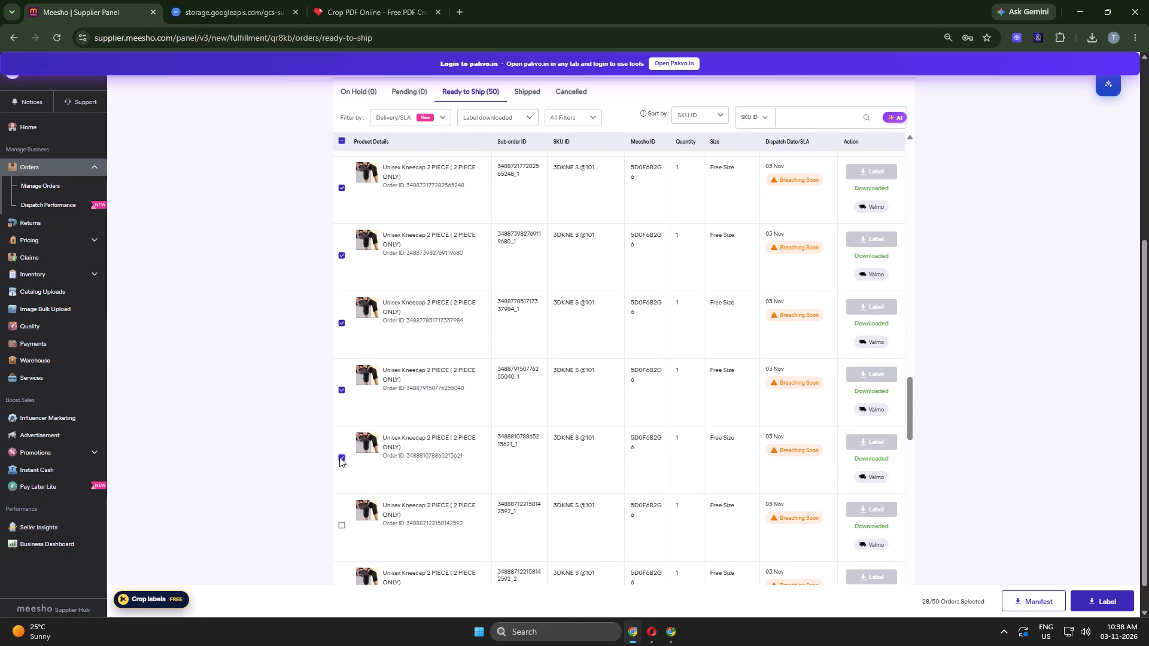
pyautogui.click(341, 529)
pyautogui.scroll(-1, 364, 510)
pyautogui.click(344, 472)
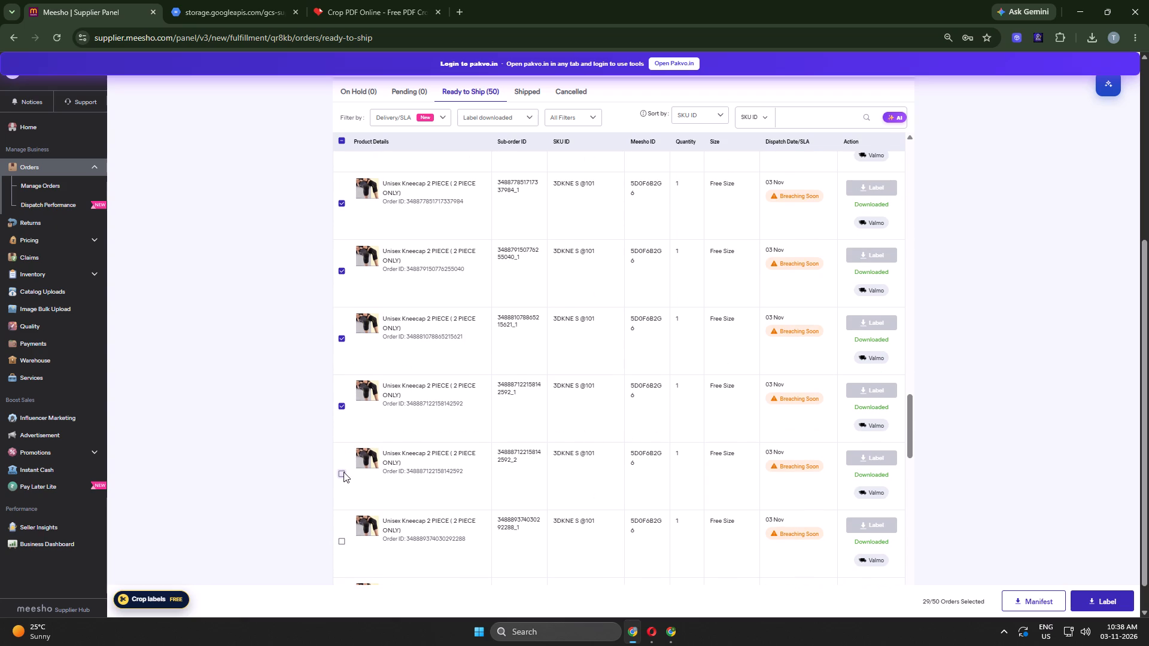
pyautogui.click(345, 541)
pyautogui.scroll(-1, 394, 507)
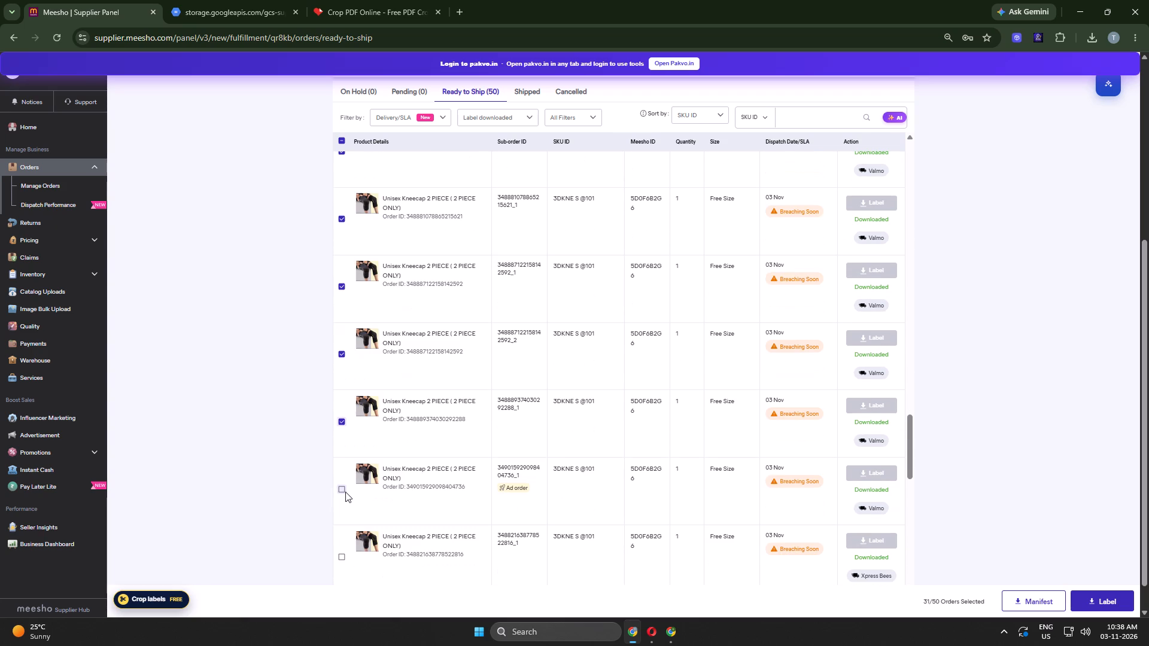
pyautogui.click(344, 490)
pyautogui.click(345, 560)
pyautogui.scroll(-1, 391, 526)
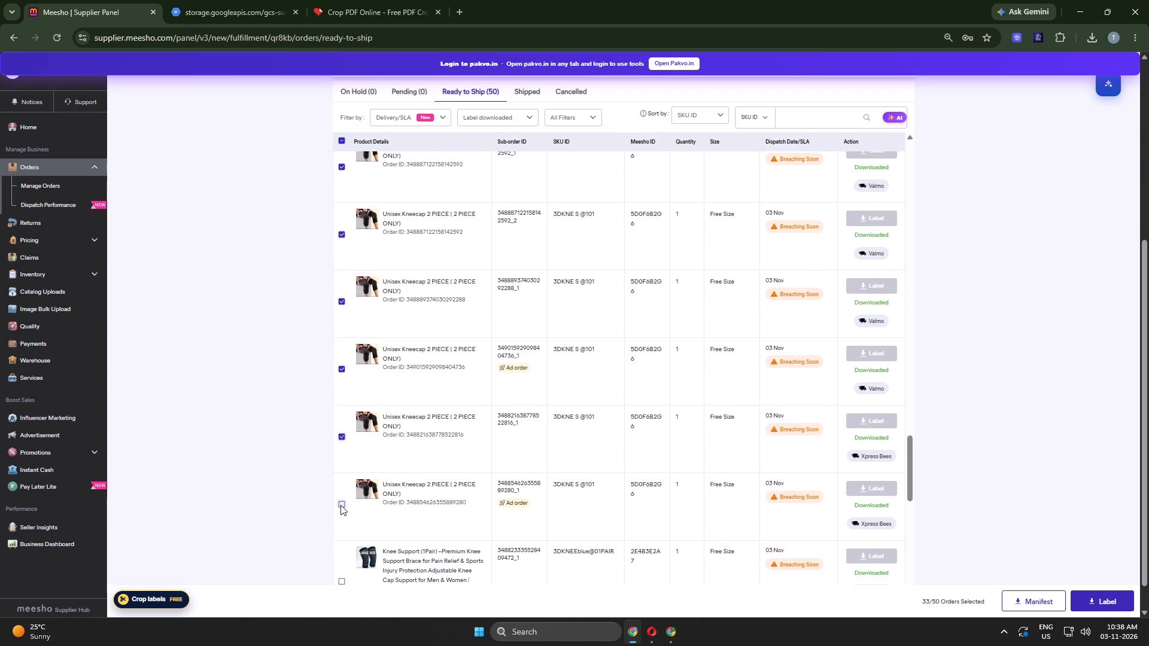
pyautogui.click(341, 505)
# Skip the Knee Support (1Pair) and gloves orders and add the last two Unisex Kneecap orders at the end of the list.
pyautogui.scroll(-3, 414, 495)
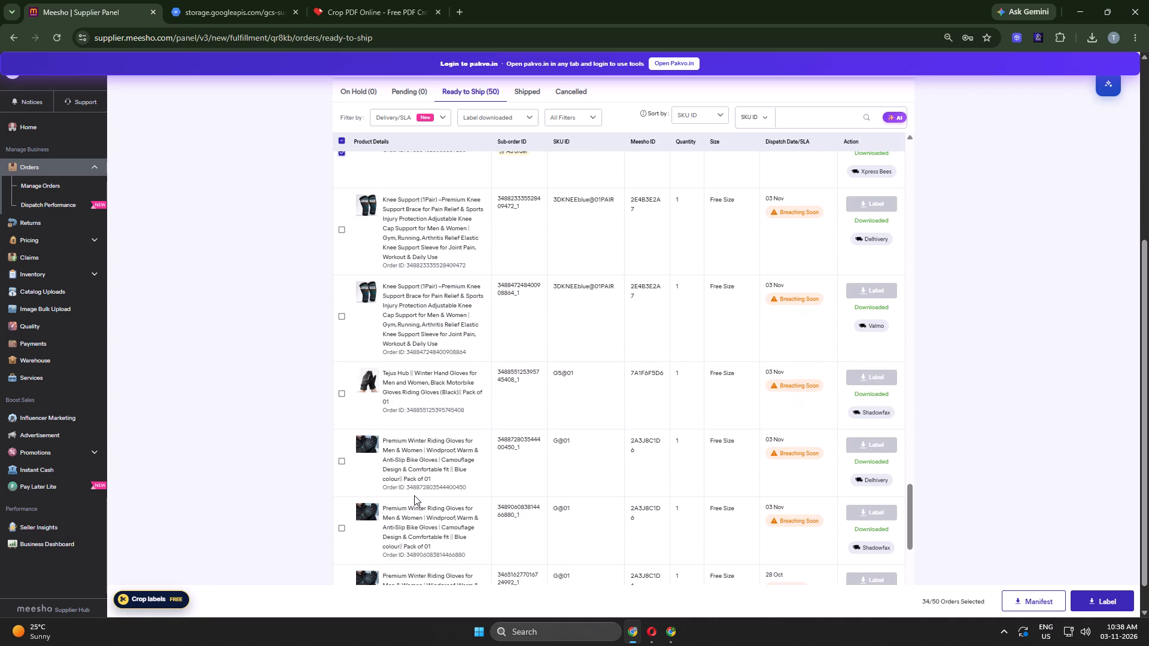
pyautogui.scroll(-9, 416, 495)
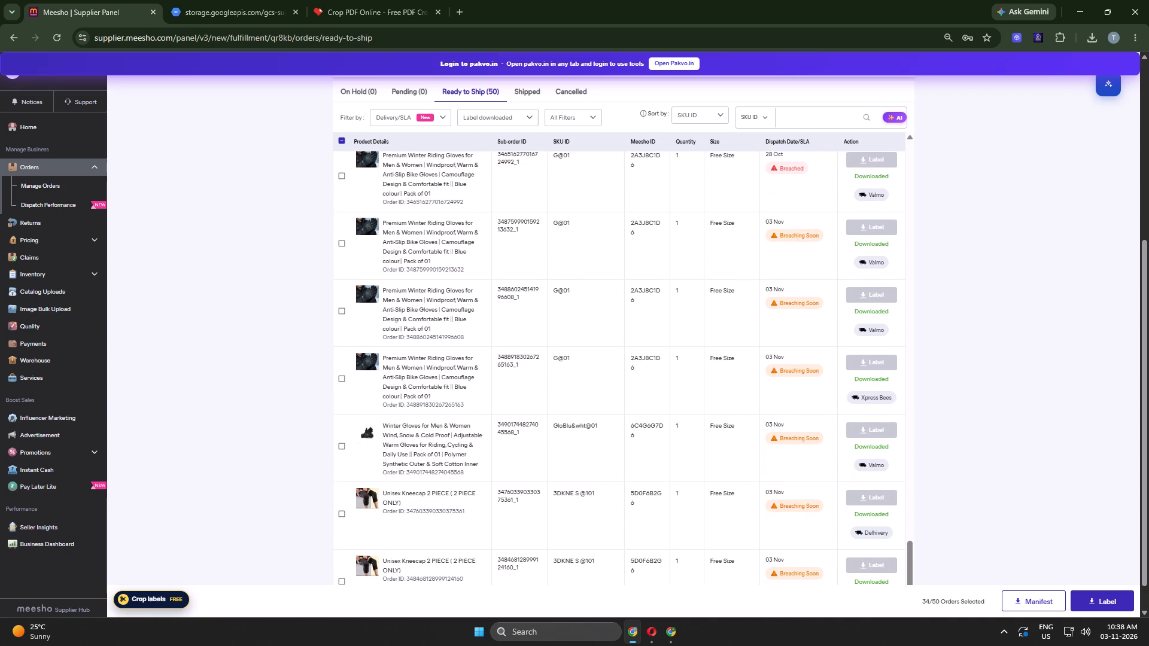
pyautogui.scroll(-13, 521, 487)
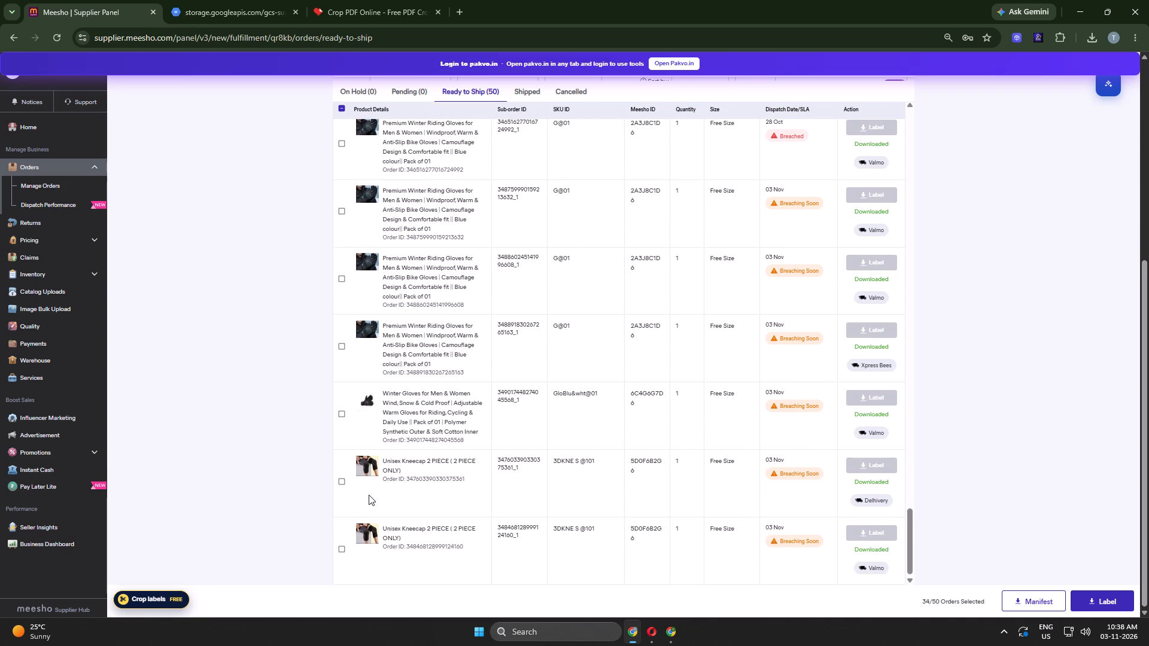
pyautogui.click(344, 484)
pyautogui.click(340, 550)
# Look back over the order selection from the end of the Ready to Ship list to its beginning.
pyautogui.scroll(2, 718, 418)
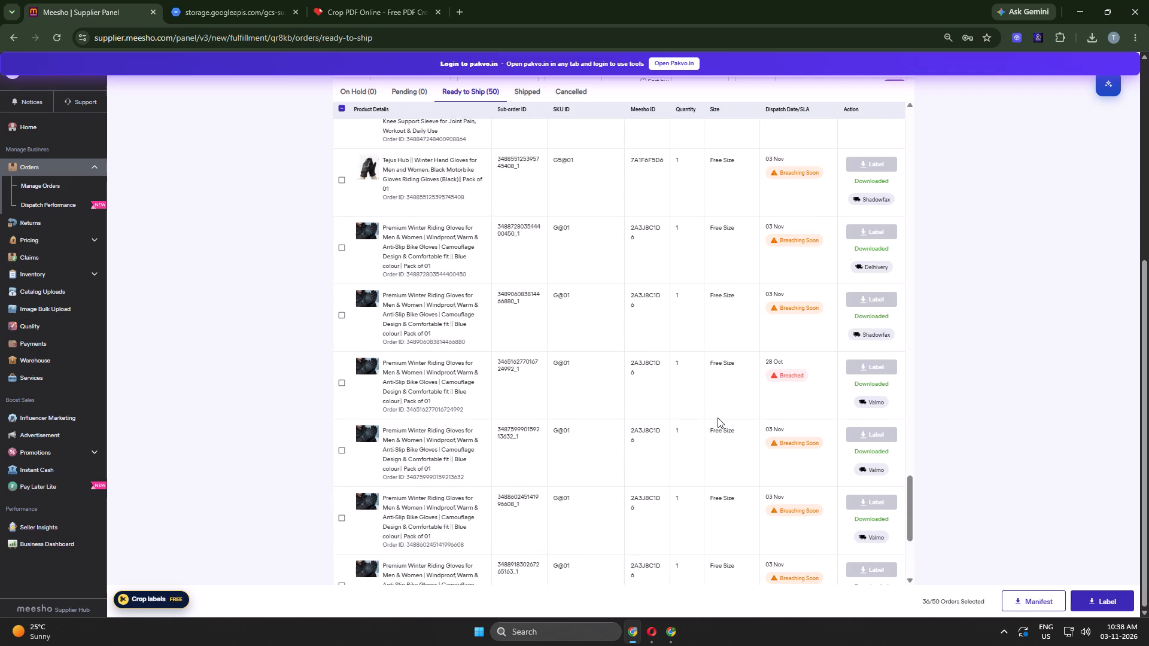
pyautogui.scroll(5, 718, 418)
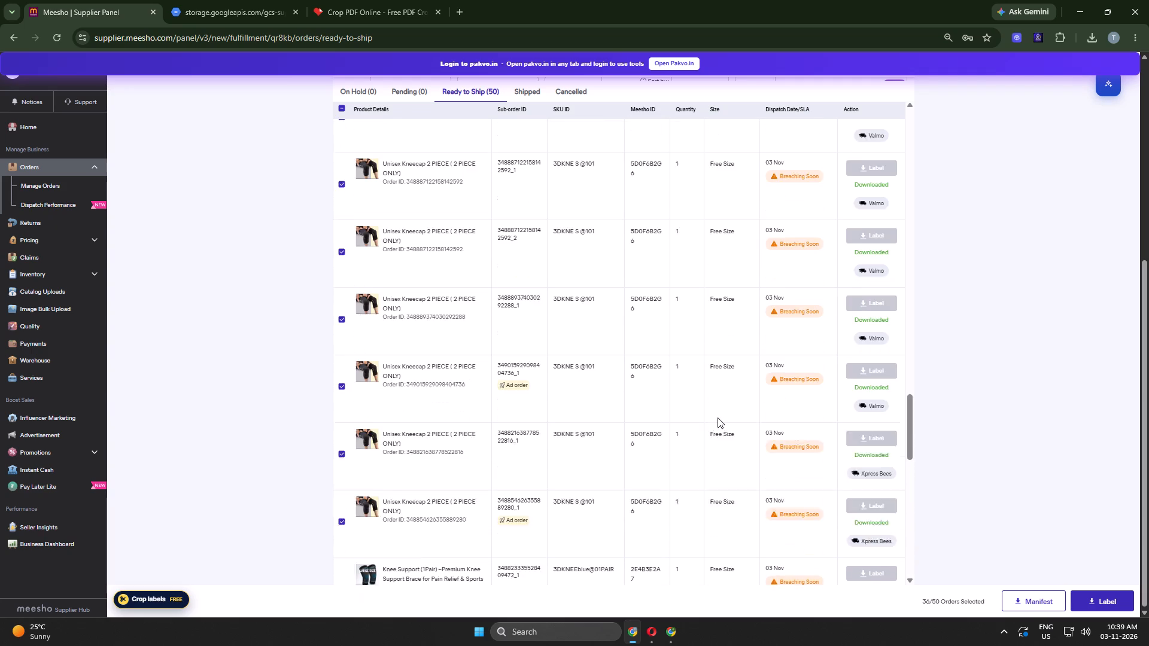
pyautogui.scroll(13, 718, 418)
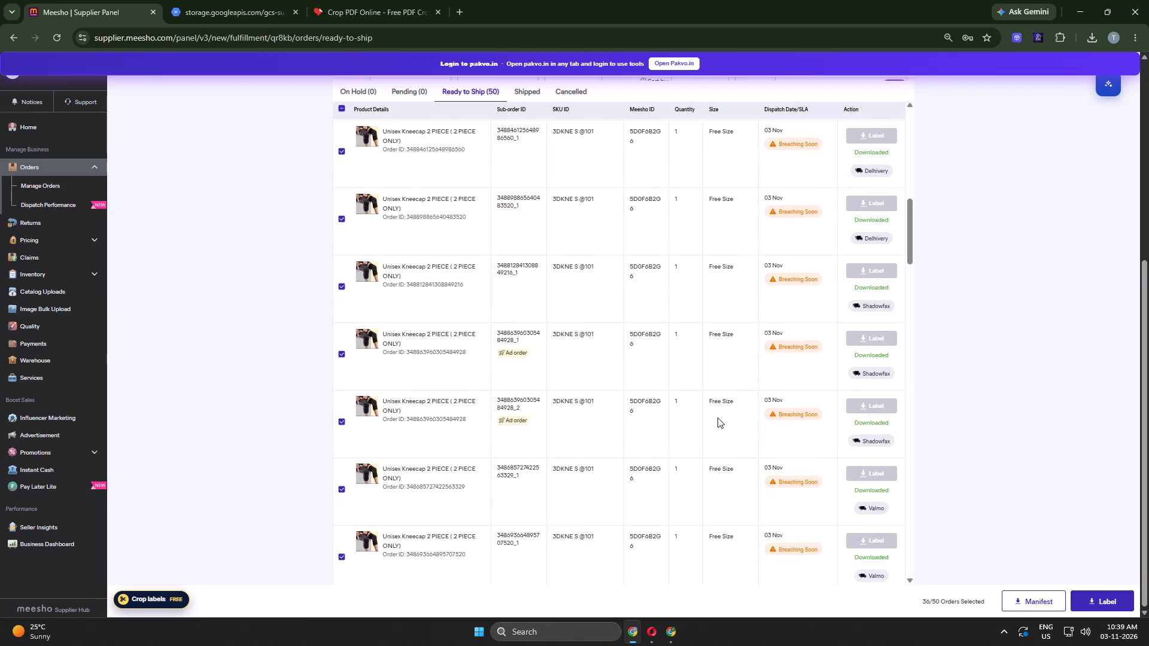
pyautogui.scroll(5, 718, 418)
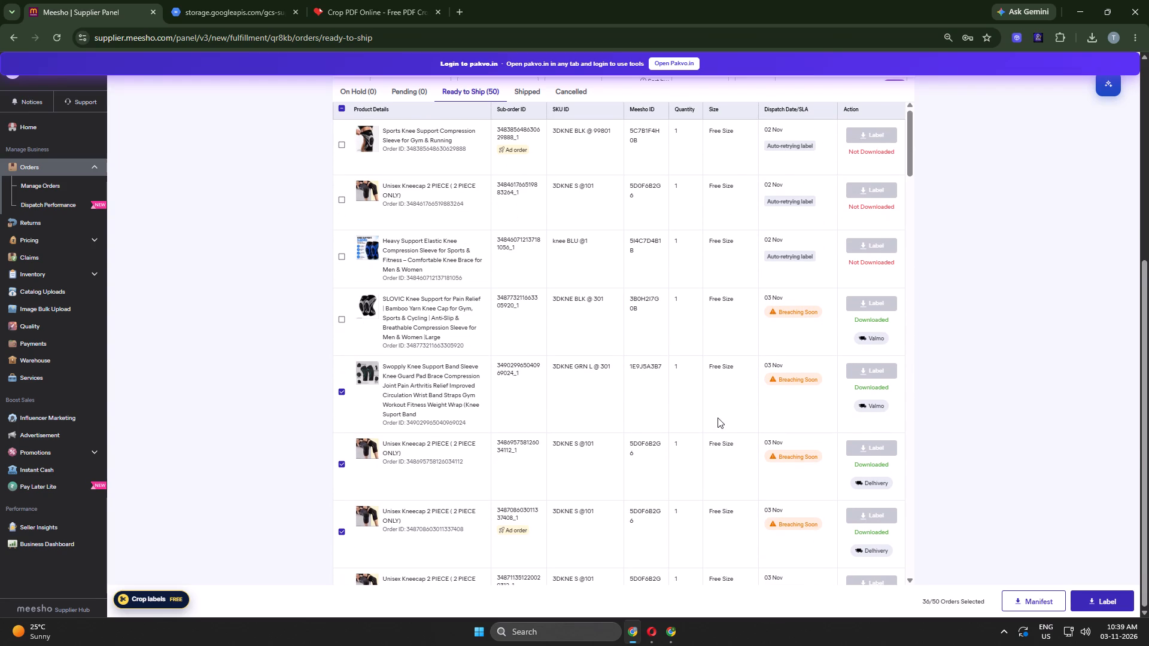
pyautogui.scroll(2, 718, 418)
pyautogui.scroll(-1, 718, 418)
pyautogui.scroll(3, 594, 471)
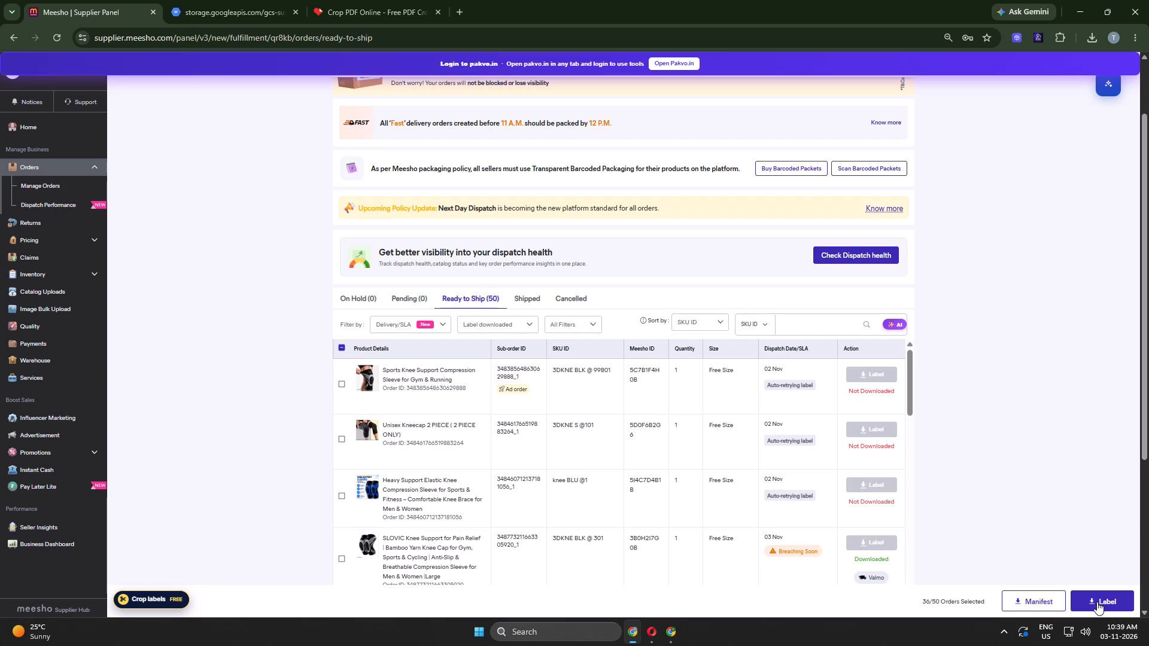
# Close the storage.googleapis.com browser tab from the previous label download.
pyautogui.click(294, 17)
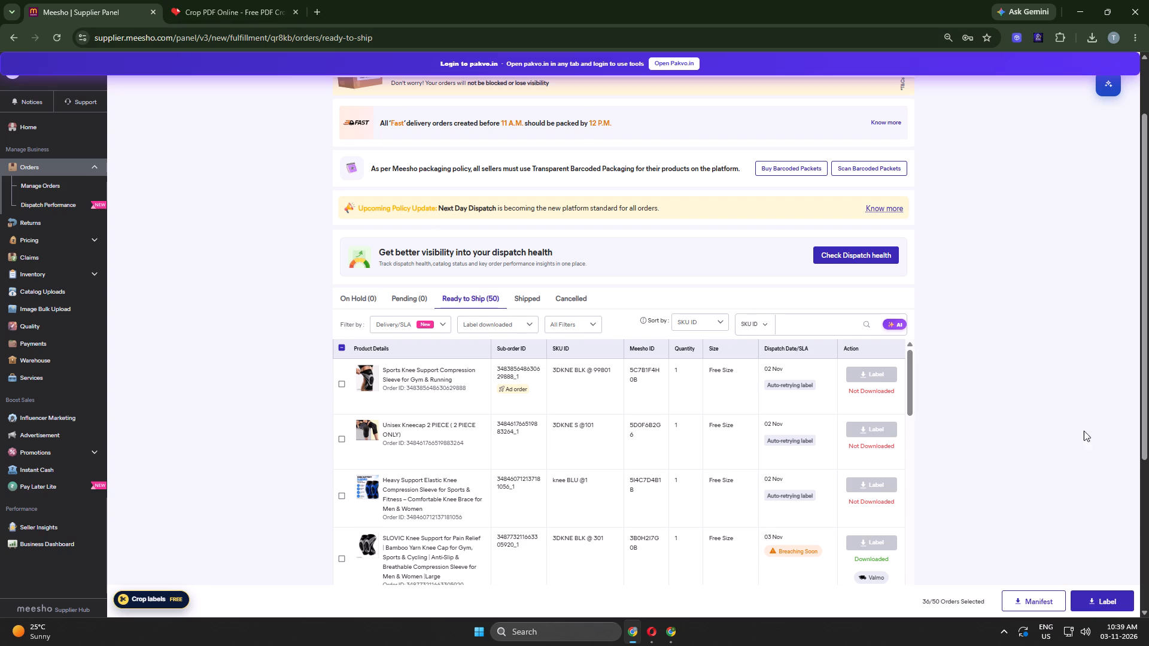
# Generate shipping labels for the selected orders and try to download them without the manifest.
pyautogui.click(1090, 595)
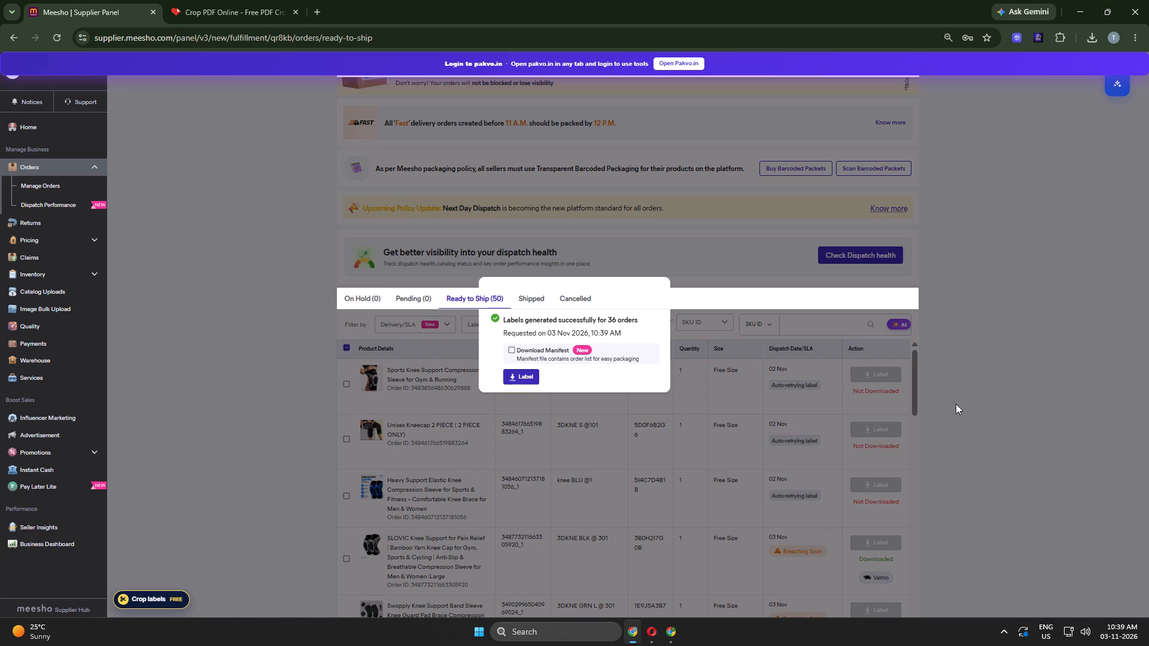
pyautogui.click(512, 379)
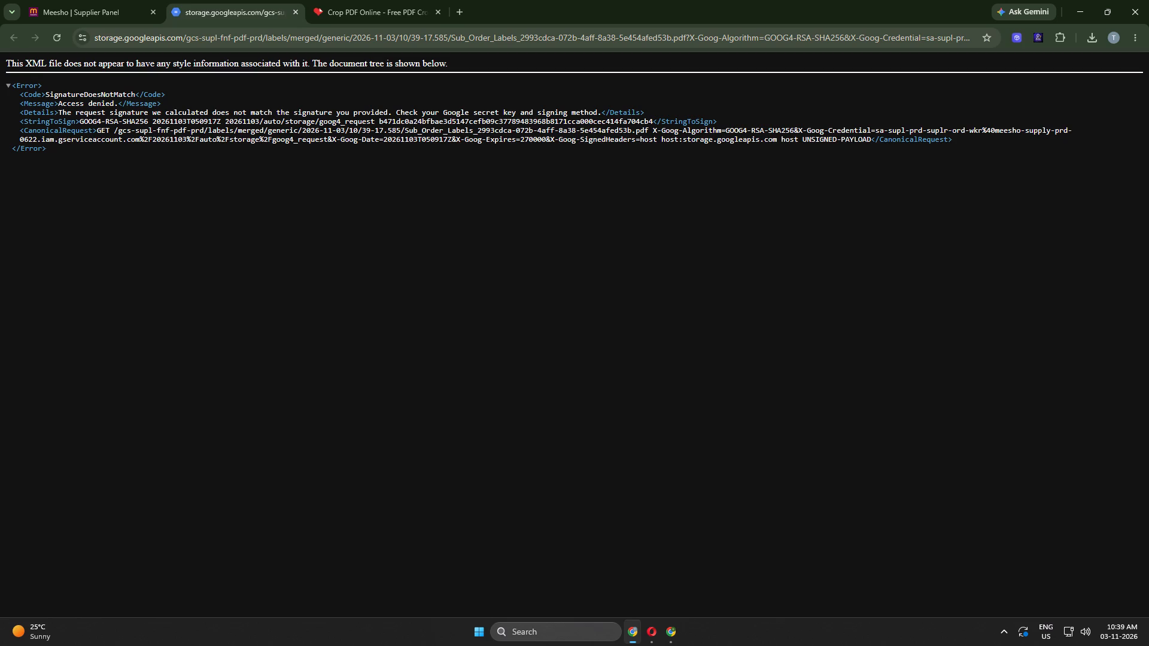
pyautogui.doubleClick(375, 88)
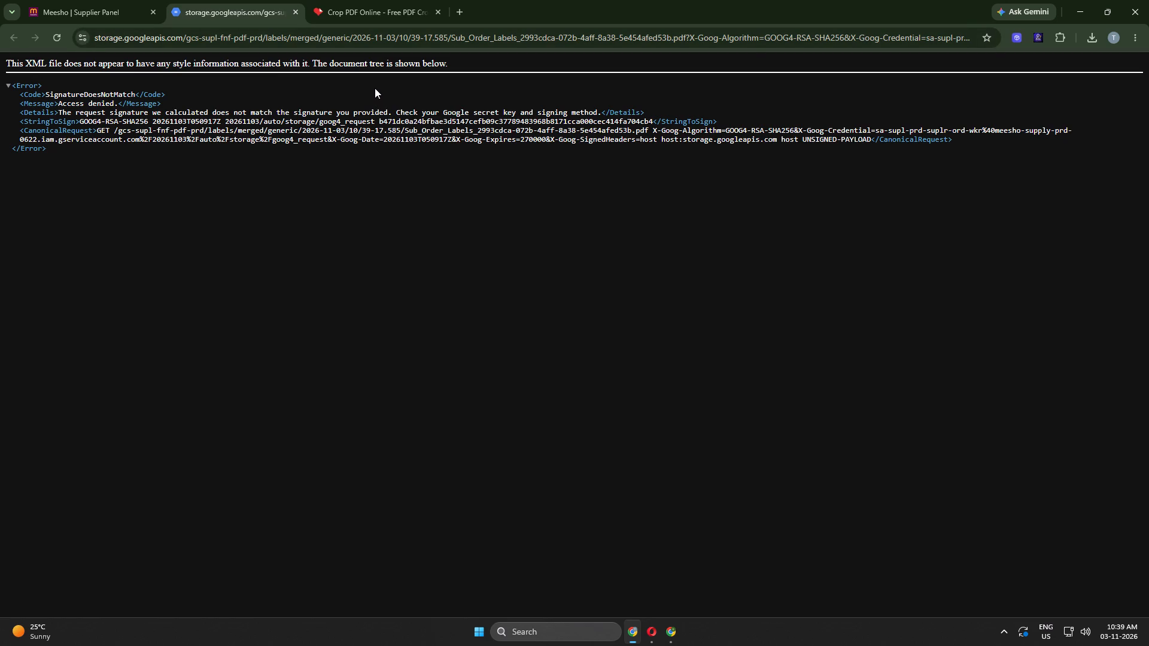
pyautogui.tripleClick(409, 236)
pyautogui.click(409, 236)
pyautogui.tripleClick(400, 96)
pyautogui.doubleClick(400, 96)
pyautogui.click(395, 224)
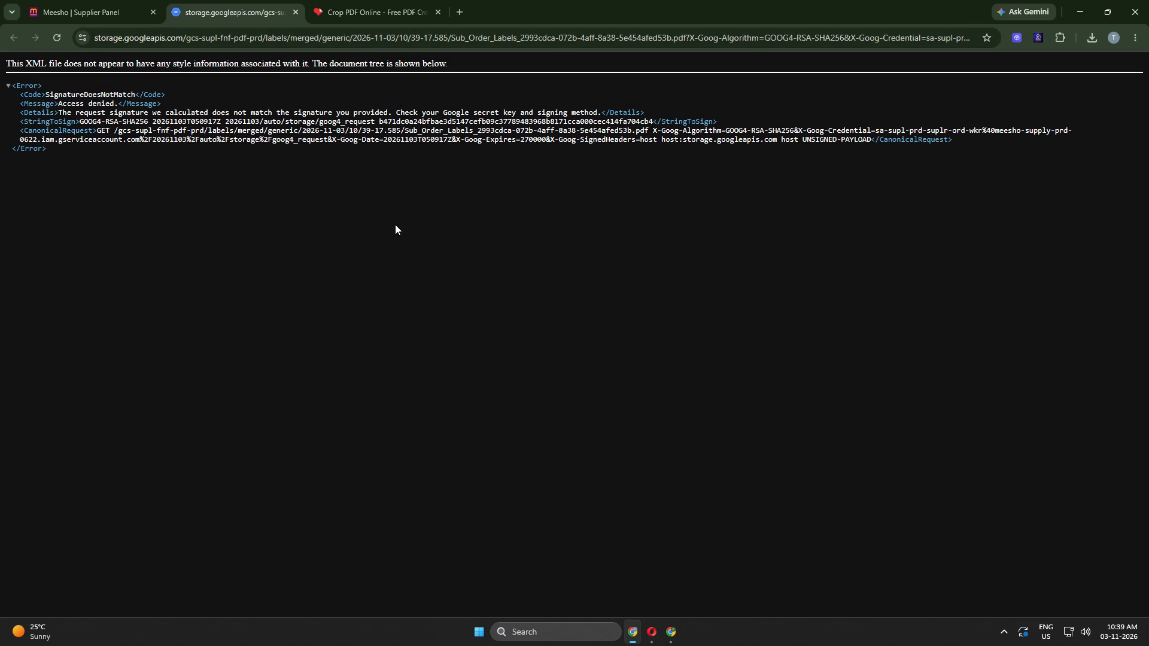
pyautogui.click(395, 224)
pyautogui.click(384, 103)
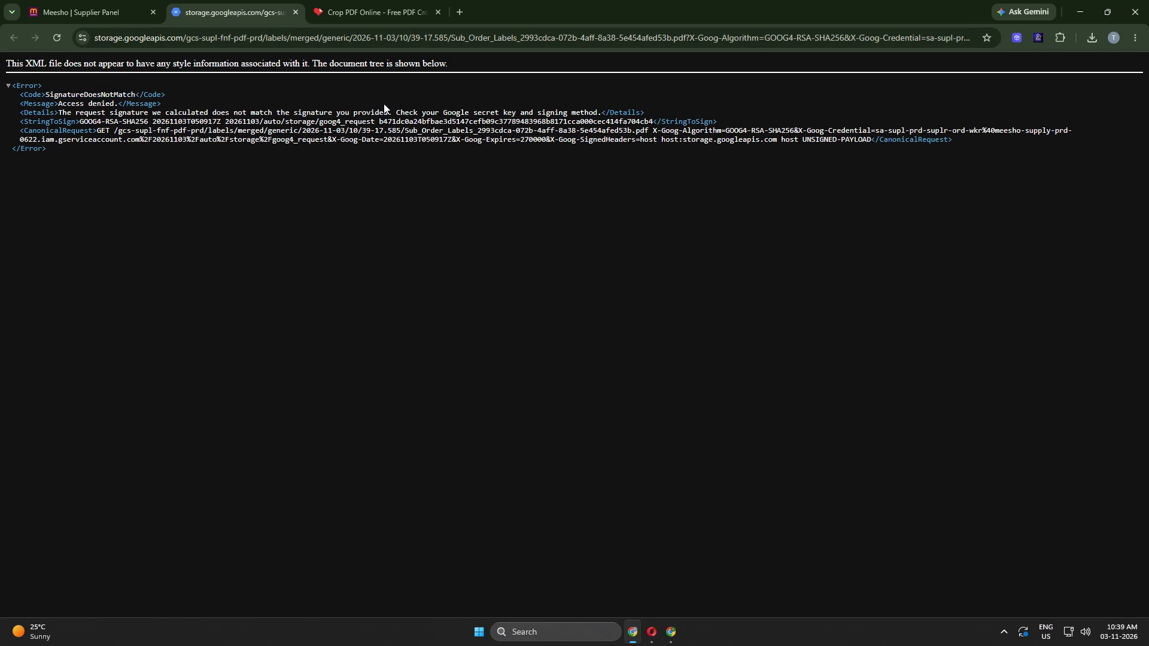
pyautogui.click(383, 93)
# Close the storage.googleapis.com label download tab and the Crop PDF Online tab, leaving the Meesho Supplier Panel open.
pyautogui.click(294, 11)
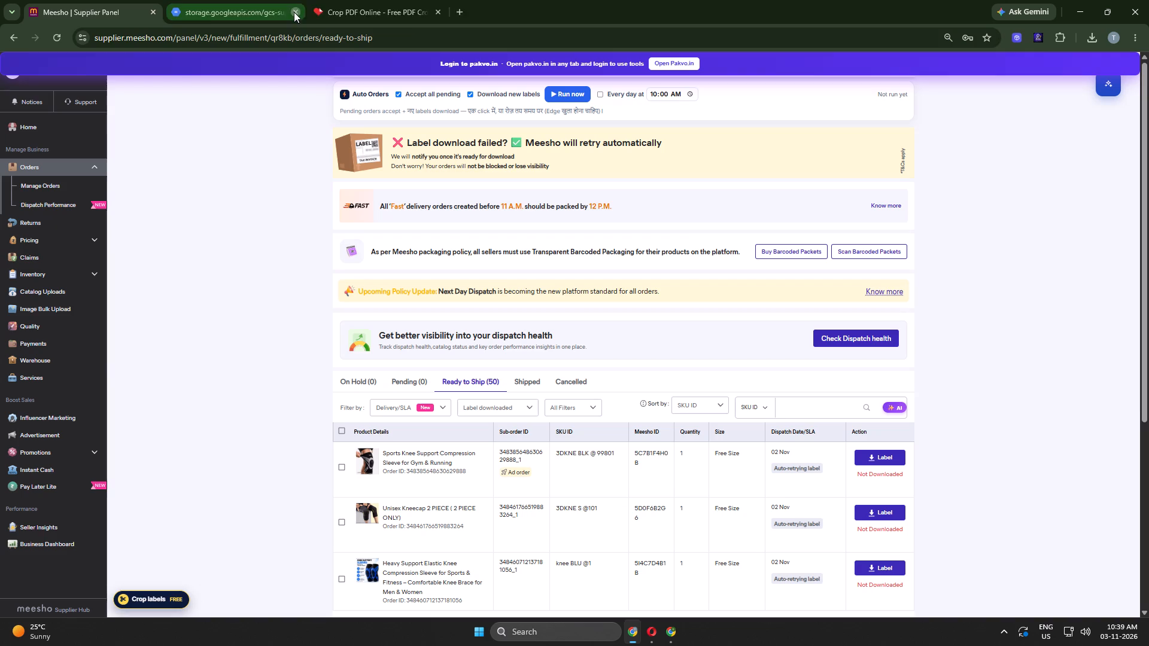
pyautogui.scroll(-3, 323, 456)
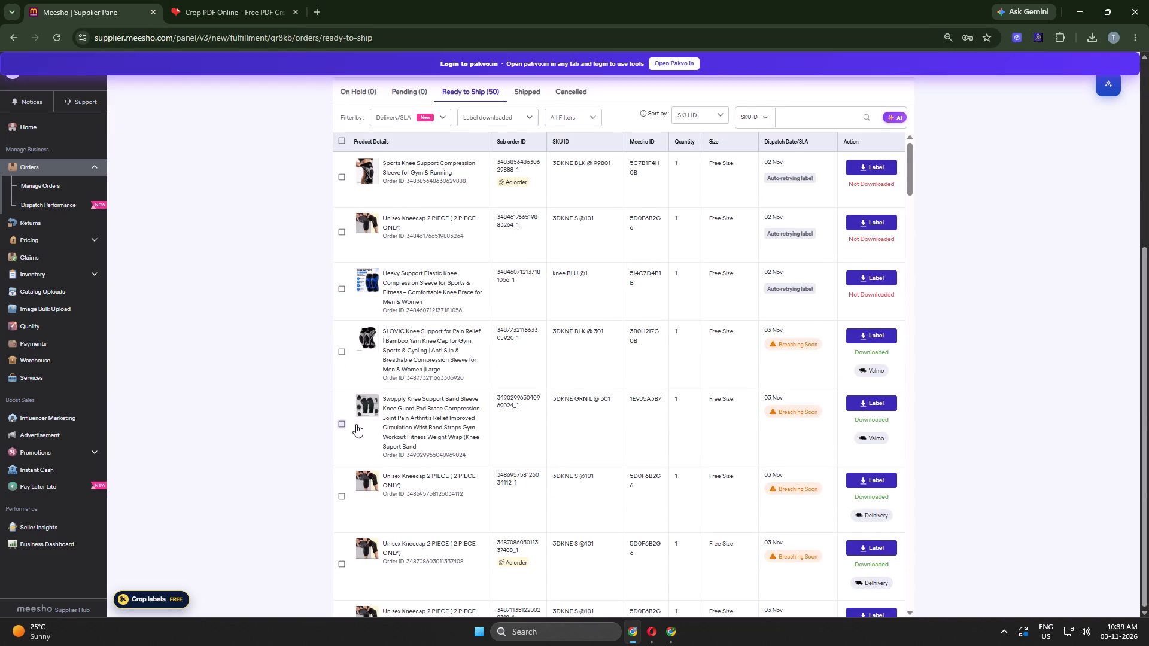
pyautogui.scroll(-1, 356, 424)
pyautogui.scroll(2, 356, 424)
pyautogui.click(291, 15)
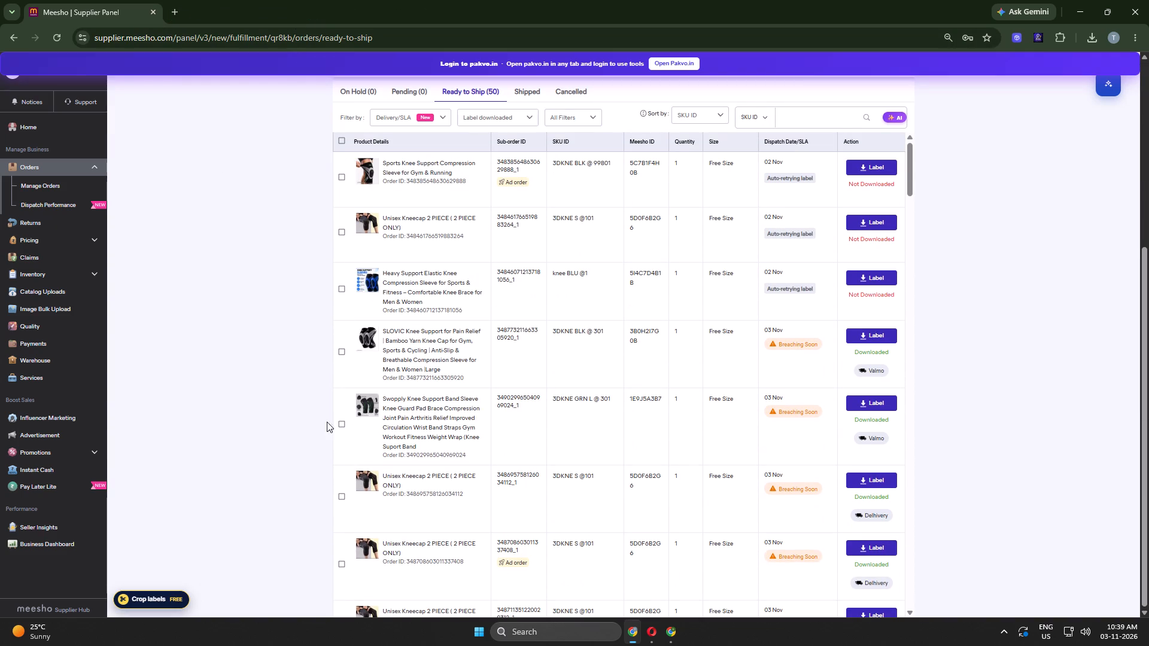
pyautogui.scroll(-1, 315, 425)
pyautogui.scroll(-1, 379, 407)
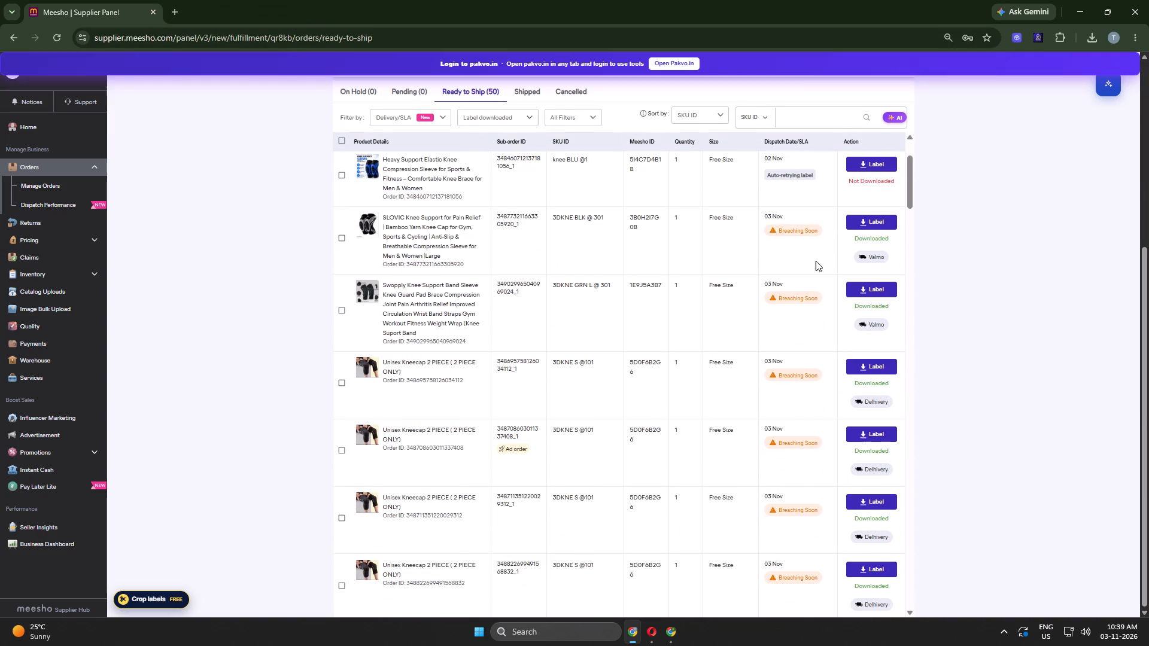
pyautogui.click(342, 306)
pyautogui.click(344, 378)
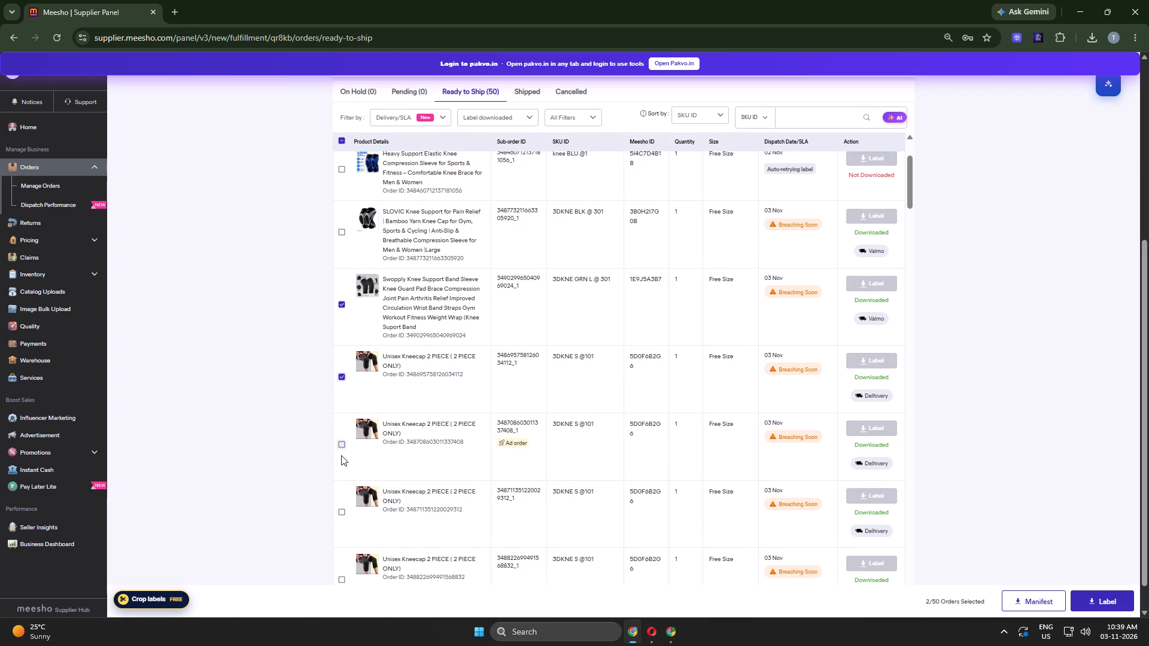
pyautogui.click(342, 442)
pyautogui.click(344, 510)
pyautogui.scroll(-1, 422, 487)
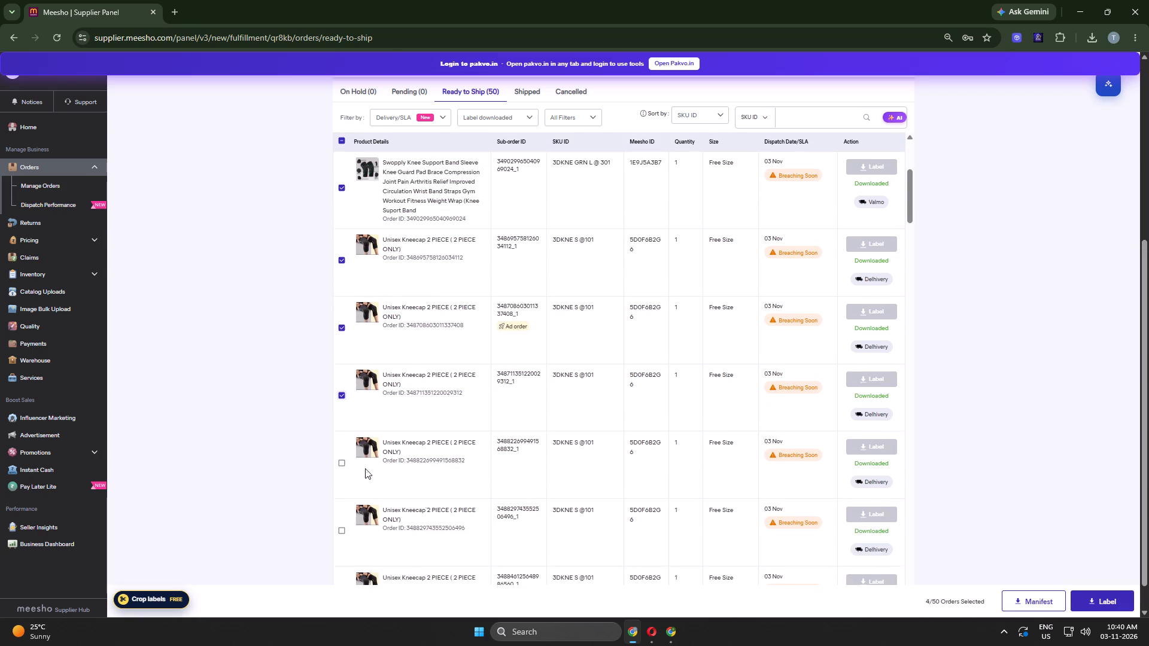
pyautogui.click(338, 459)
pyautogui.click(344, 529)
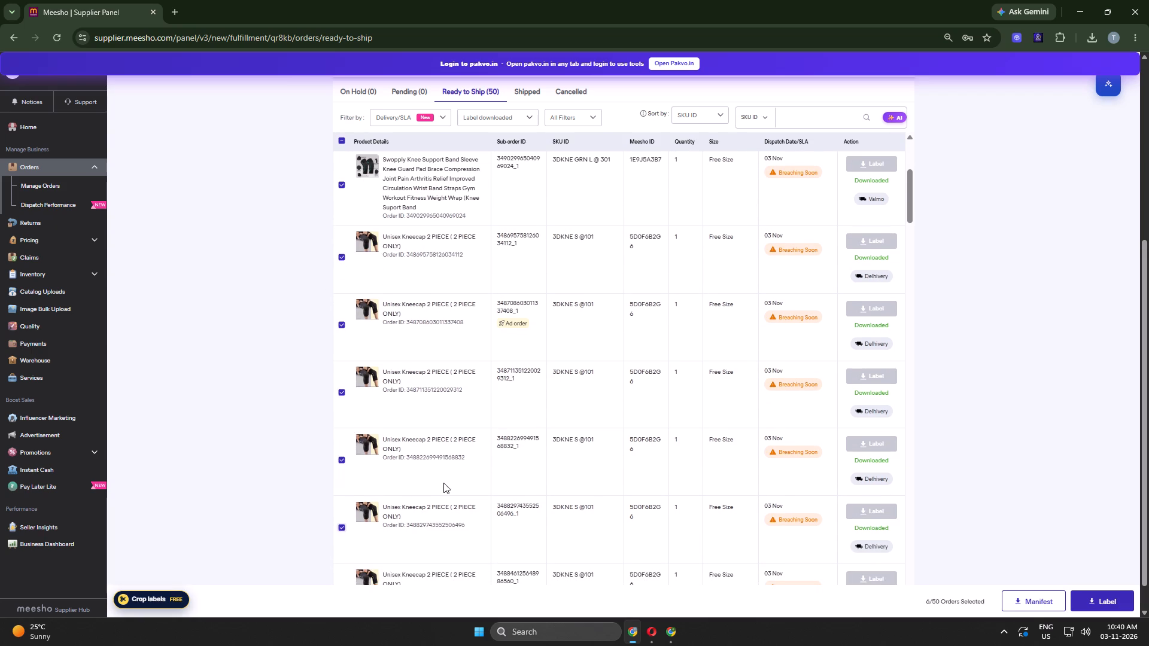
pyautogui.scroll(-1, 443, 483)
pyautogui.click(338, 479)
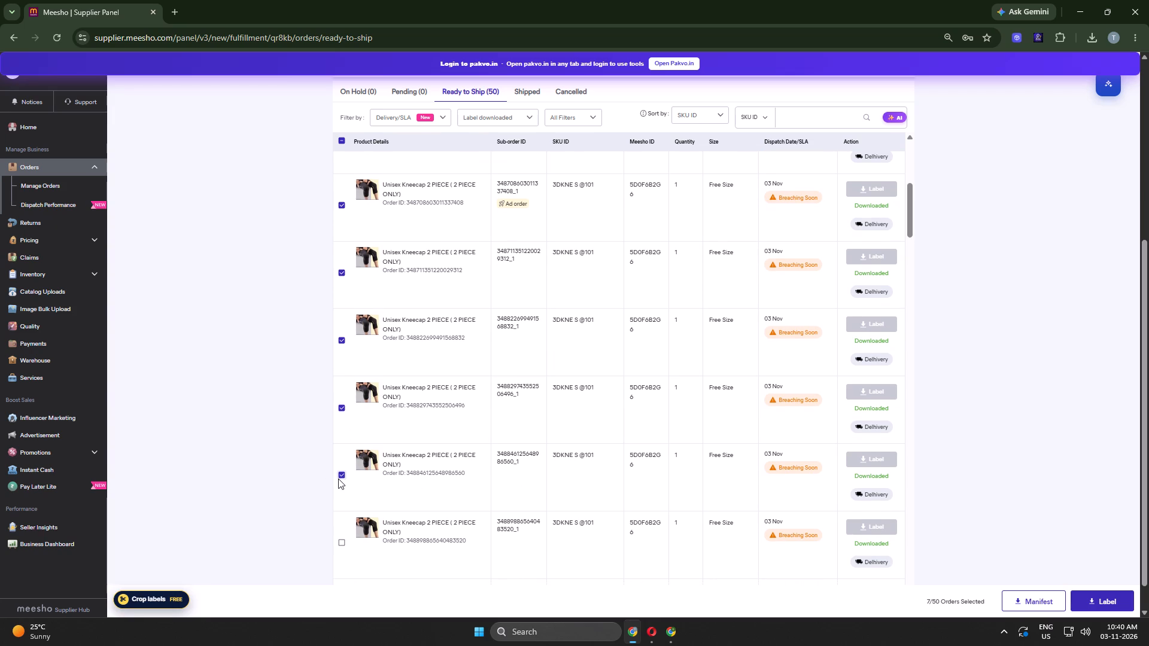
pyautogui.click(340, 546)
# Add the three Shadowfax Unisex Kneecap orders and the first five Valmo Unisex Kneecap orders to the selection.
pyautogui.scroll(-2, 423, 391)
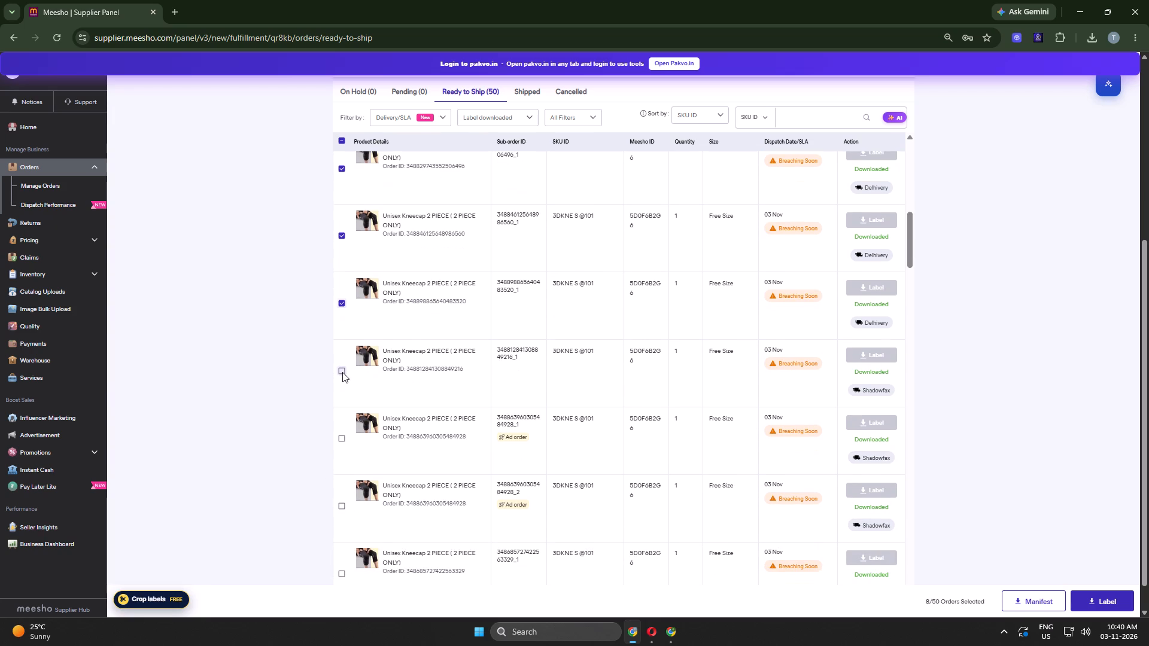
pyautogui.click(342, 372)
pyautogui.click(341, 442)
pyautogui.click(344, 510)
pyautogui.scroll(-2, 404, 432)
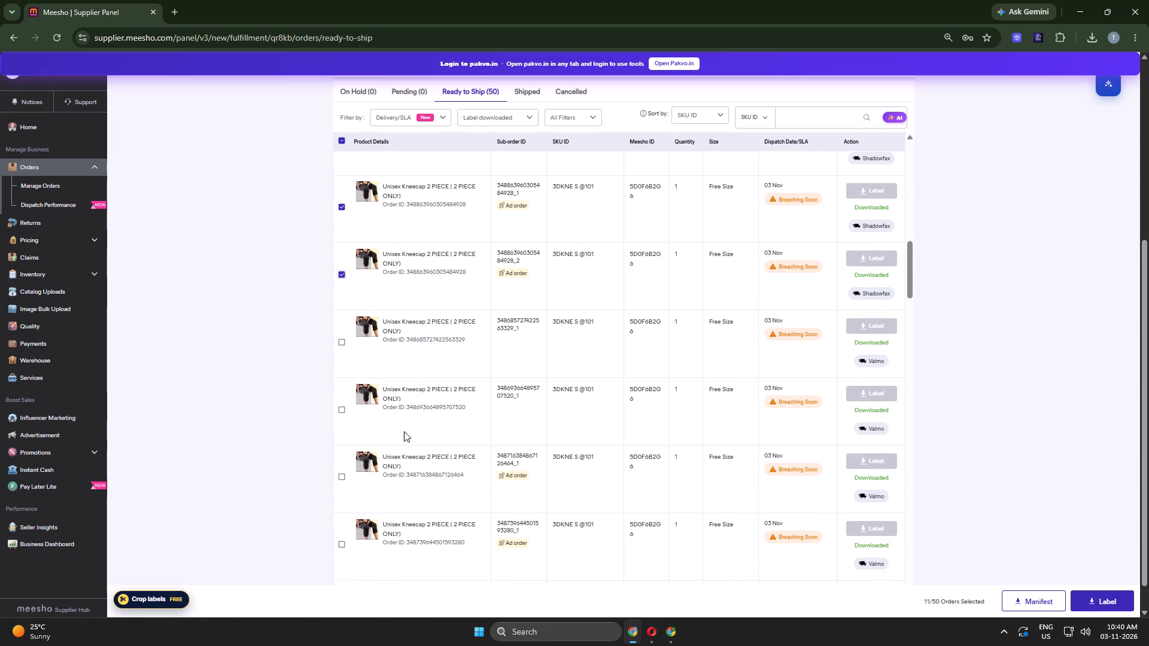
pyautogui.click(341, 337)
pyautogui.click(346, 404)
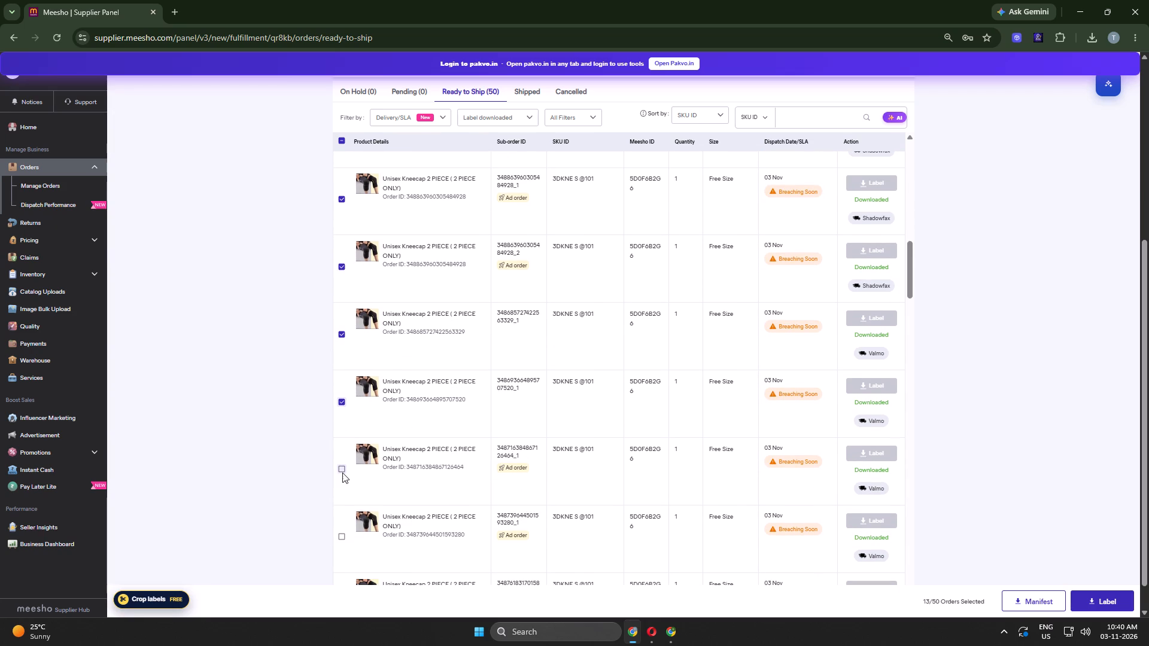
pyautogui.click(342, 473)
pyautogui.click(340, 539)
pyautogui.scroll(-1, 405, 496)
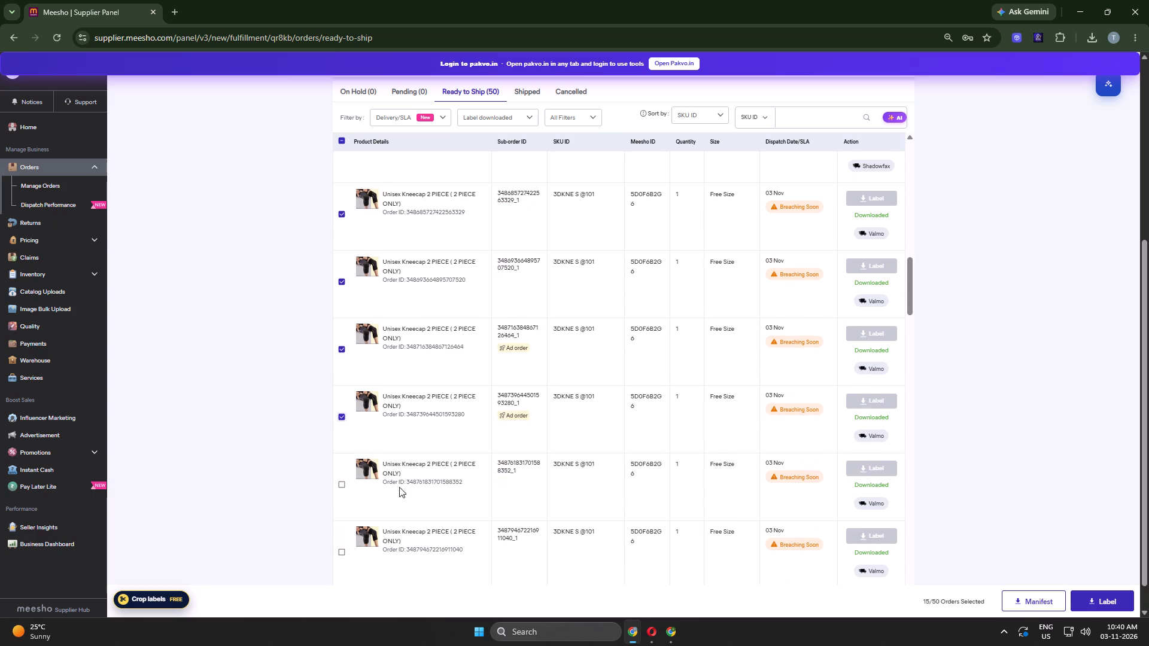
pyautogui.click(342, 480)
# Add the next six consecutive Valmo Unisex Kneecap orders to the selection.
pyautogui.scroll(-1, 388, 468)
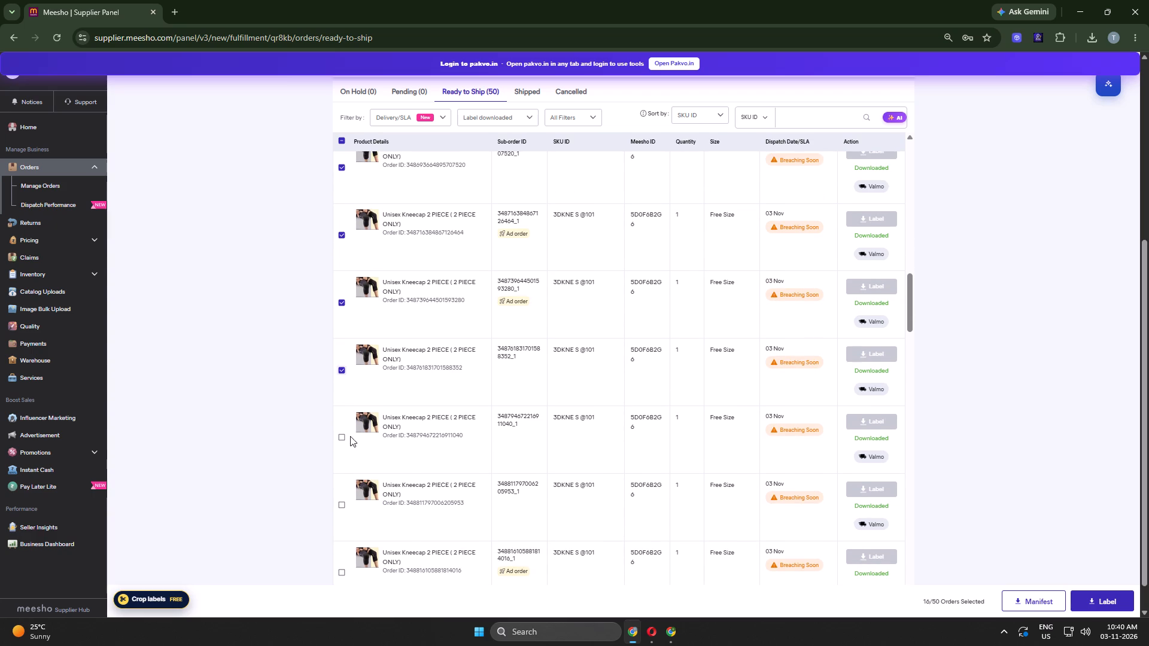
pyautogui.click(344, 430)
pyautogui.click(342, 502)
pyautogui.scroll(-2, 383, 477)
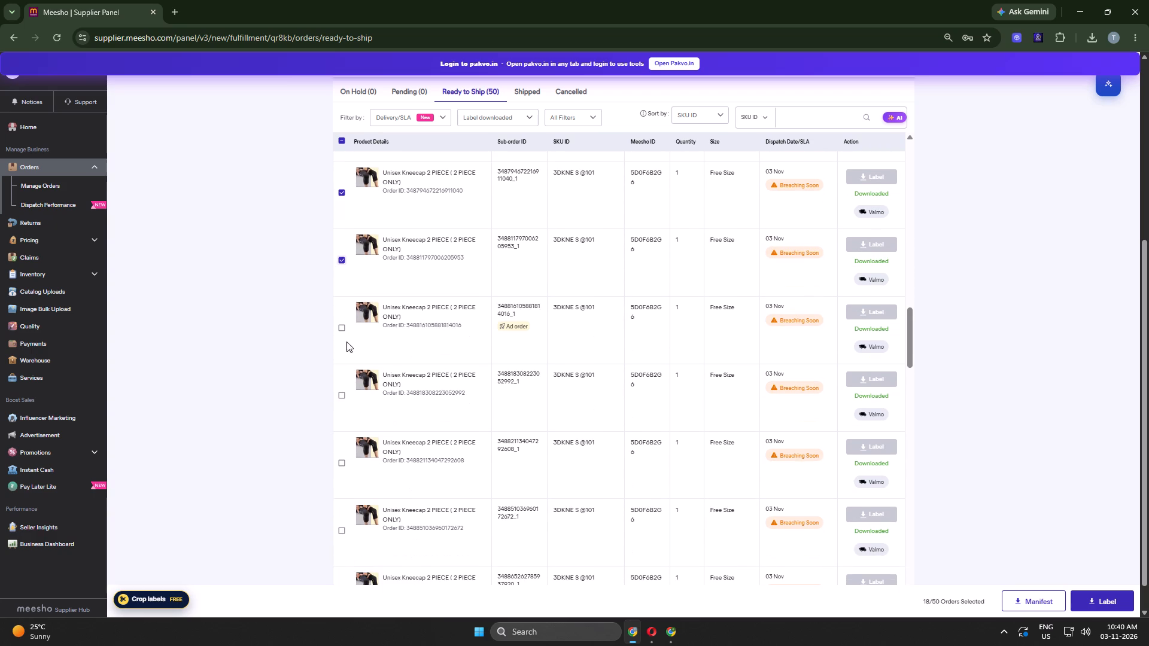
pyautogui.click(338, 324)
pyautogui.click(342, 403)
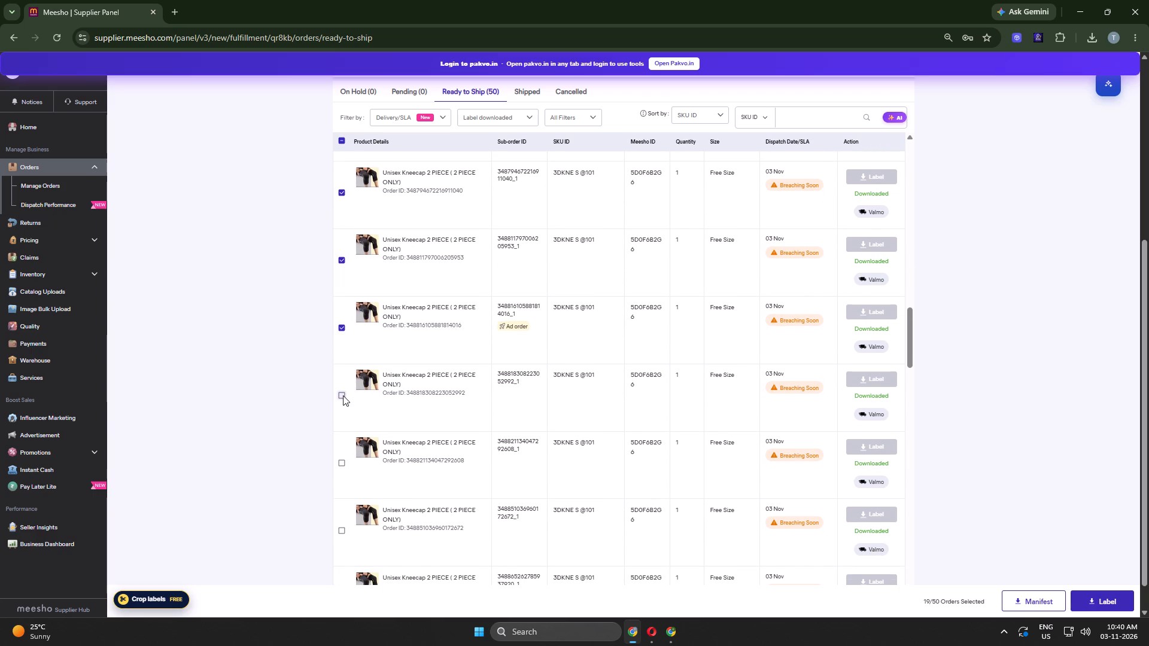
pyautogui.click(343, 395)
pyautogui.click(342, 462)
pyautogui.click(342, 532)
# Add the following five Valmo Unisex Kneecap orders, starting with the one marked Ad order.
pyautogui.scroll(-1, 488, 479)
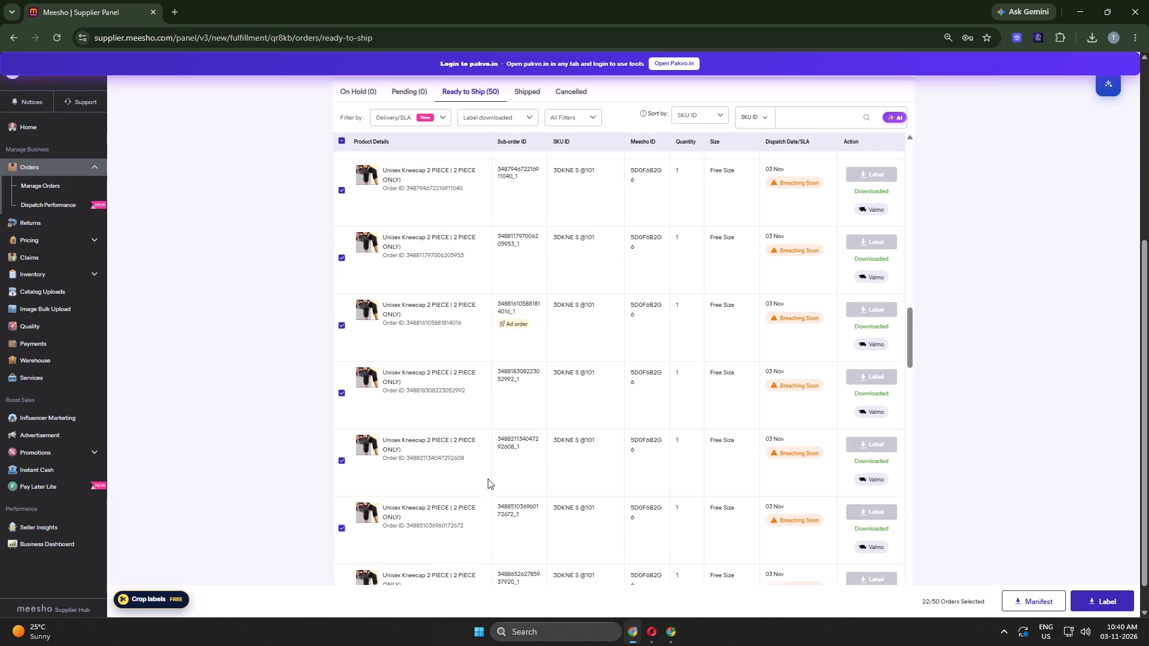
pyautogui.click(347, 476)
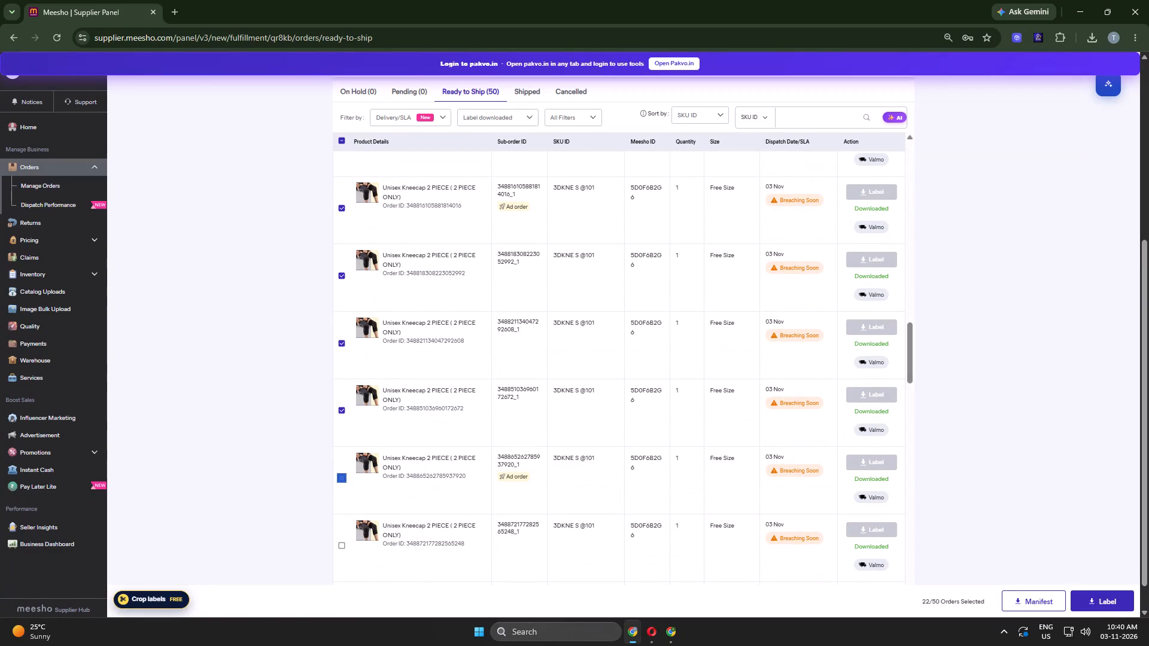
pyautogui.click(348, 492)
pyautogui.click(344, 478)
pyautogui.scroll(-1, 381, 465)
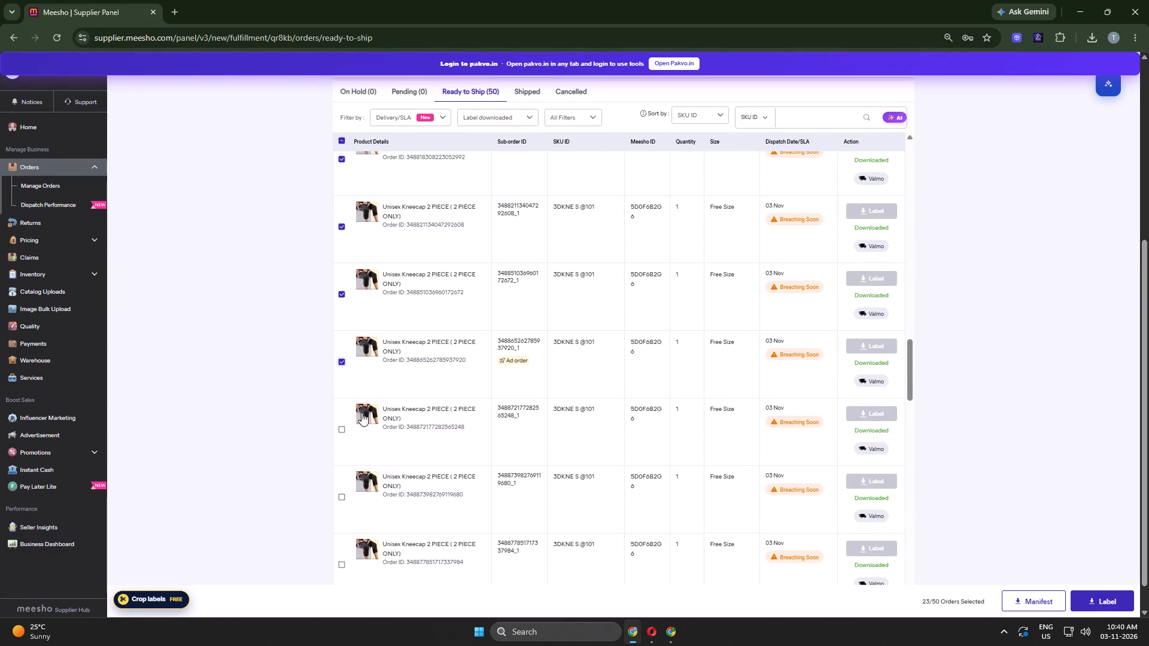
pyautogui.click(341, 426)
pyautogui.click(340, 490)
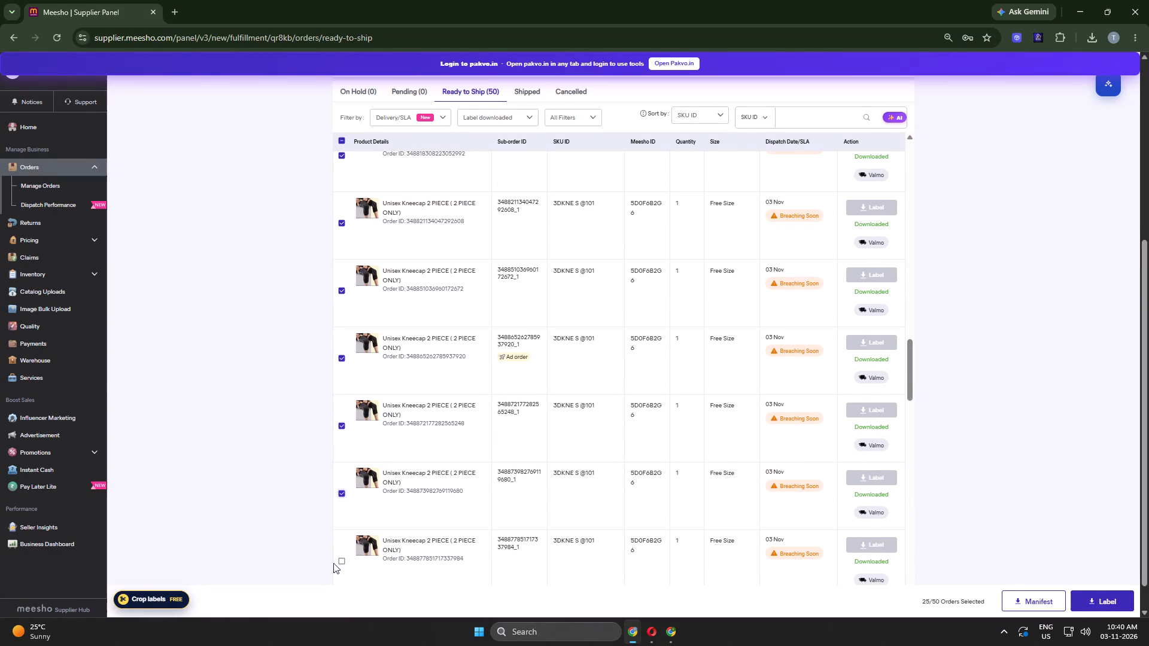
pyautogui.click(342, 564)
pyautogui.scroll(-1, 377, 512)
pyautogui.click(341, 510)
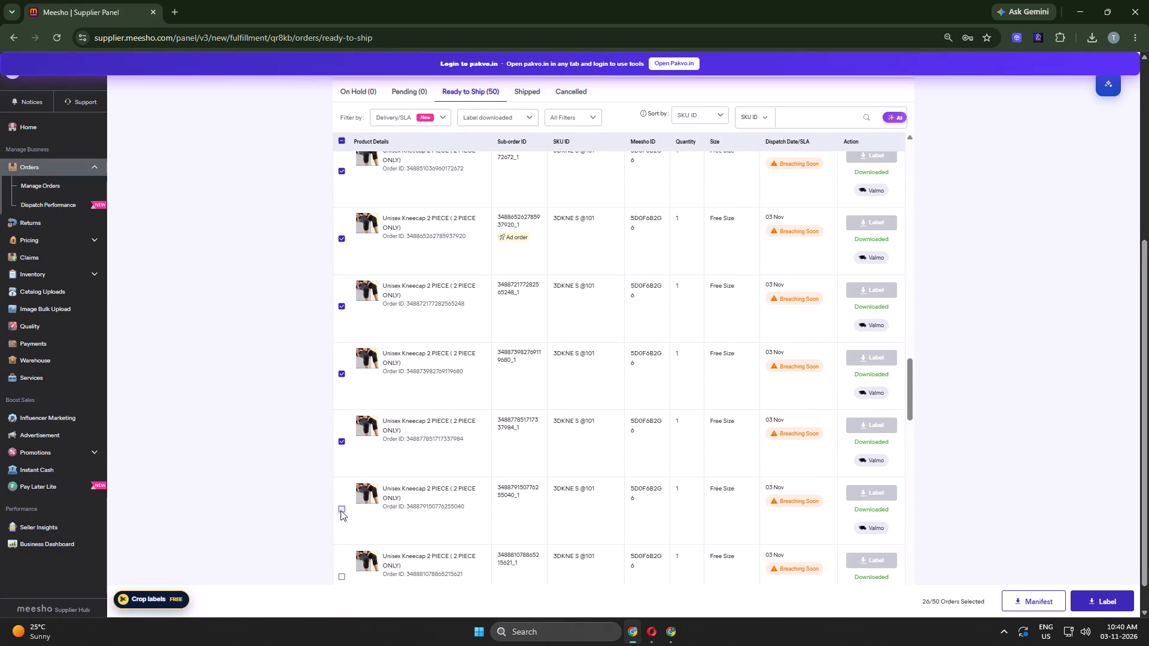
# Add the remaining five Valmo and two Xpress Bees Unisex Kneecap orders before the Knee Support (1Pair) orders.
pyautogui.scroll(-1, 413, 482)
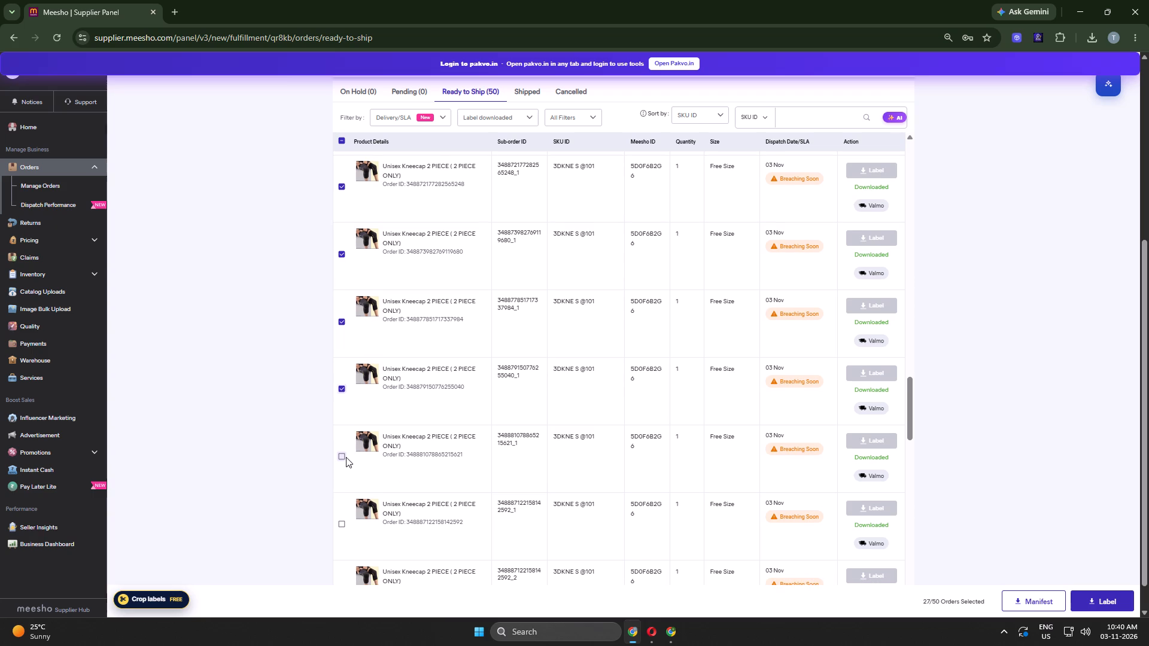
pyautogui.click(346, 457)
pyautogui.click(341, 524)
pyautogui.scroll(-1, 388, 489)
pyautogui.click(340, 474)
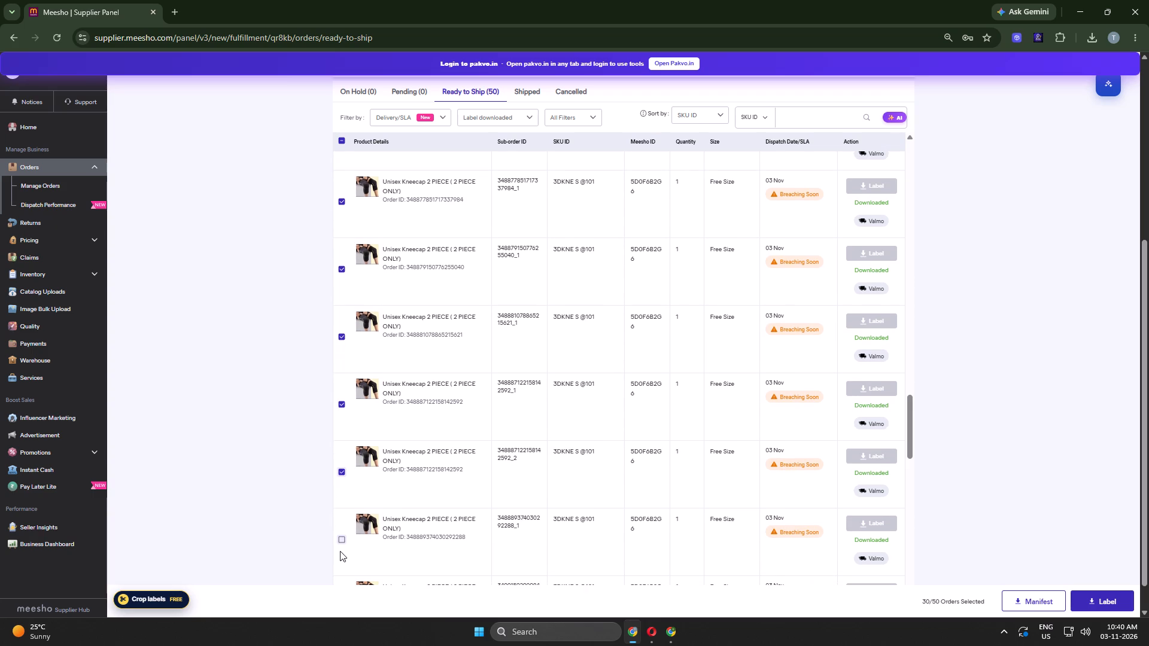
pyautogui.click(340, 542)
pyautogui.scroll(-1, 412, 510)
pyautogui.click(339, 489)
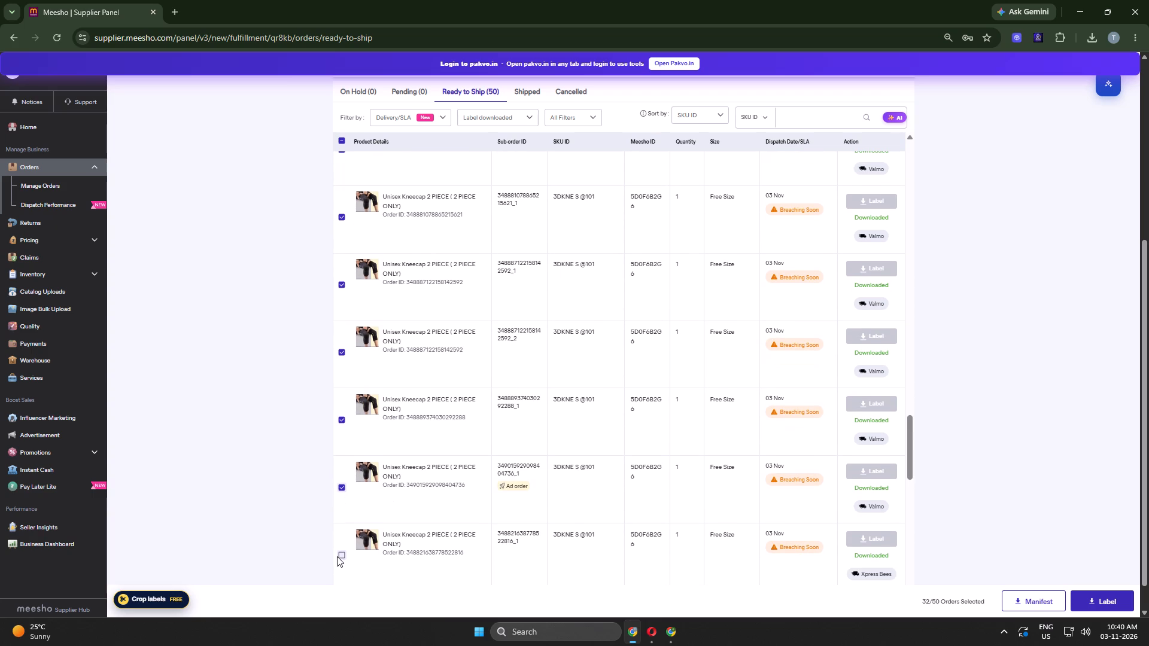
pyautogui.click(340, 556)
pyautogui.scroll(-1, 431, 497)
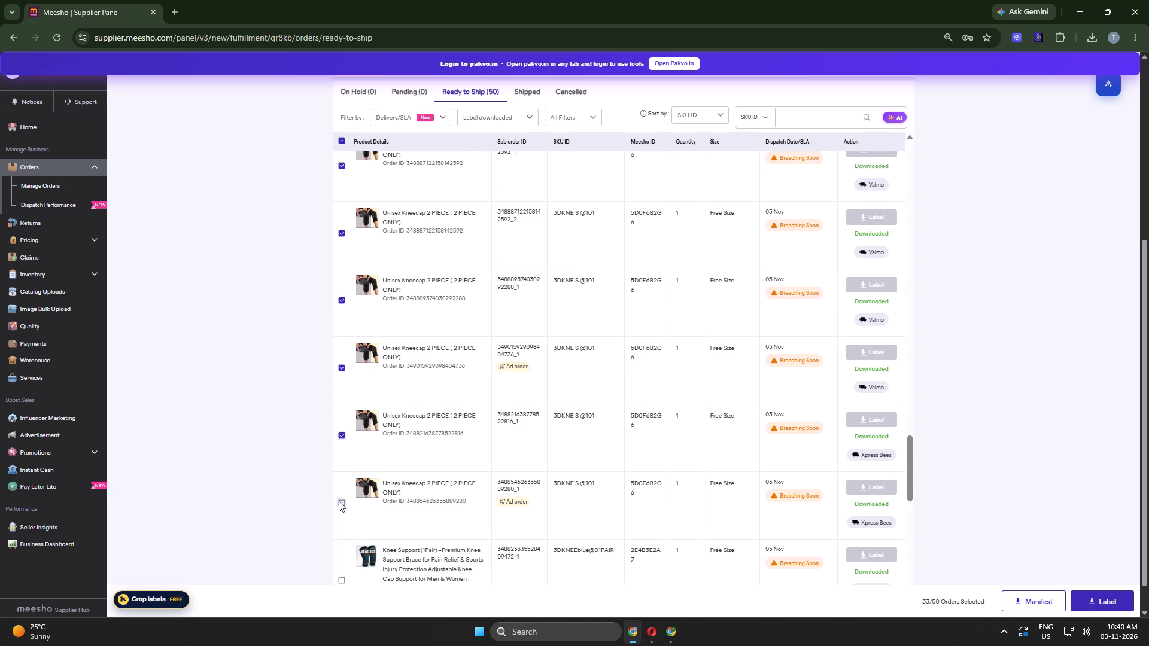
pyautogui.click(339, 501)
# Skip the Knee Support (1Pair) and gloves orders and add the last two Unisex Kneecap orders at the end of the list.
pyautogui.scroll(-4, 438, 492)
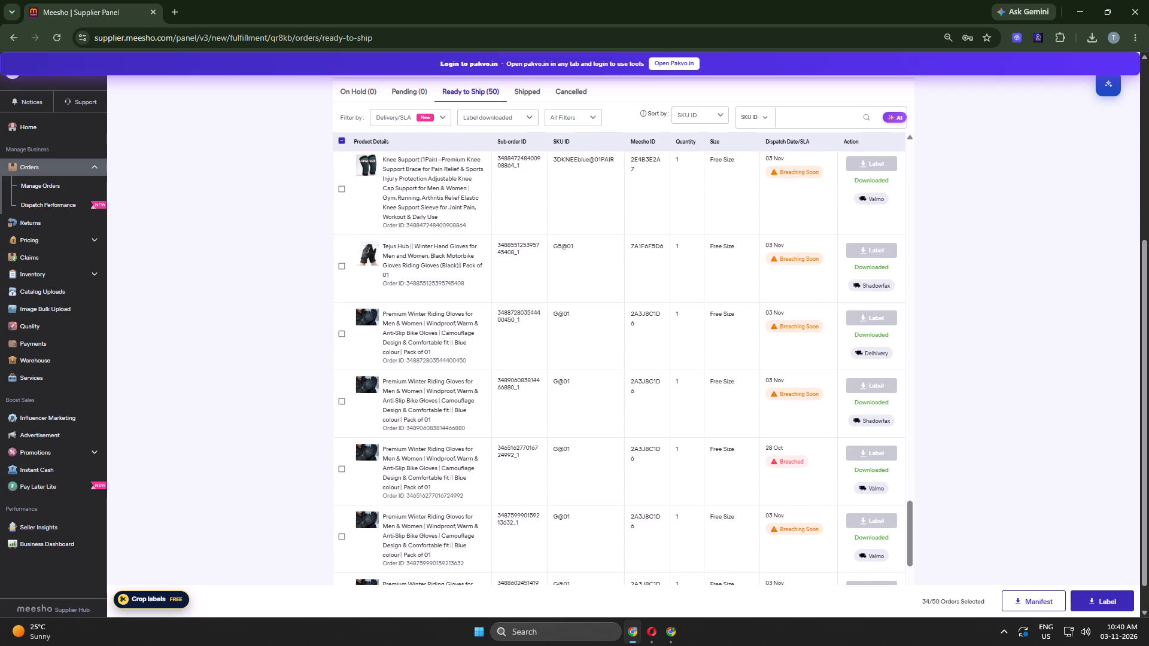
pyautogui.scroll(-3, 438, 492)
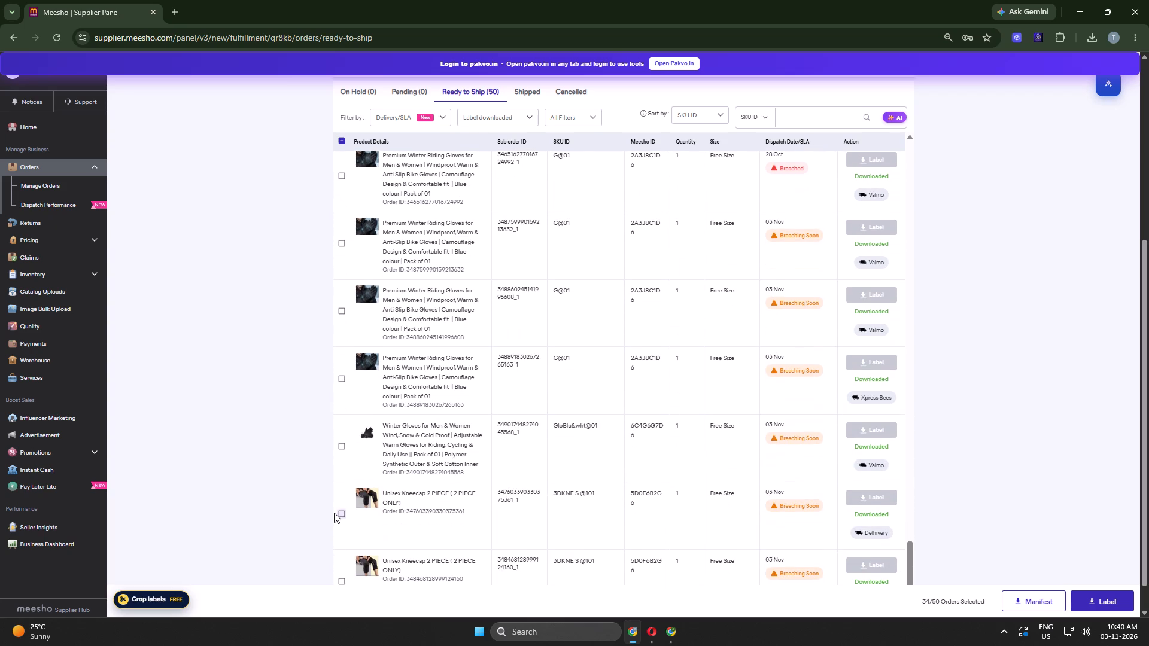
pyautogui.click(341, 515)
pyautogui.scroll(-1, 478, 486)
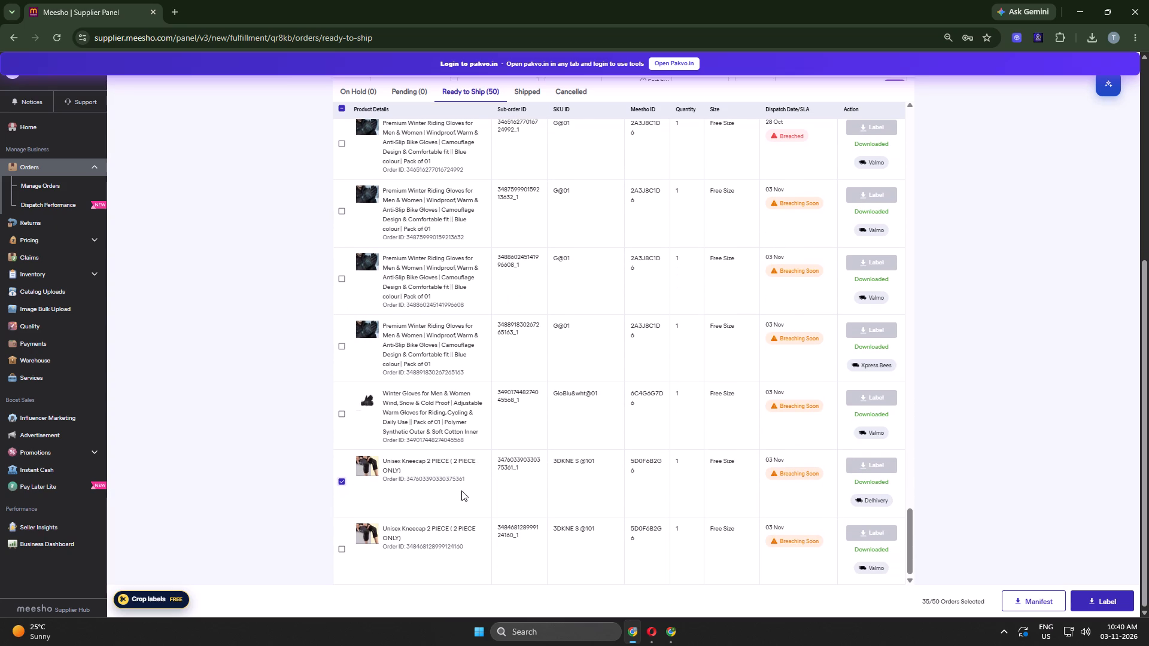
pyautogui.scroll(-2, 461, 490)
pyautogui.click(340, 551)
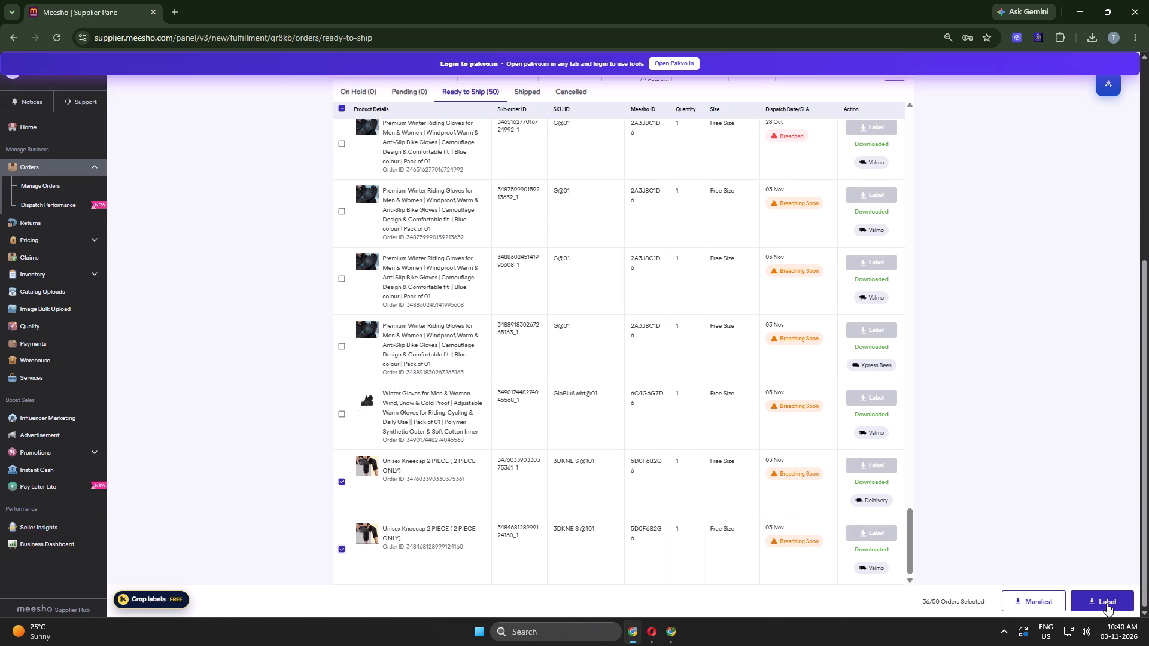
# Generate the shipping labels for the selected Unisex Kneecap orders and download the label PDF without the manifest.
pyautogui.click(1107, 603)
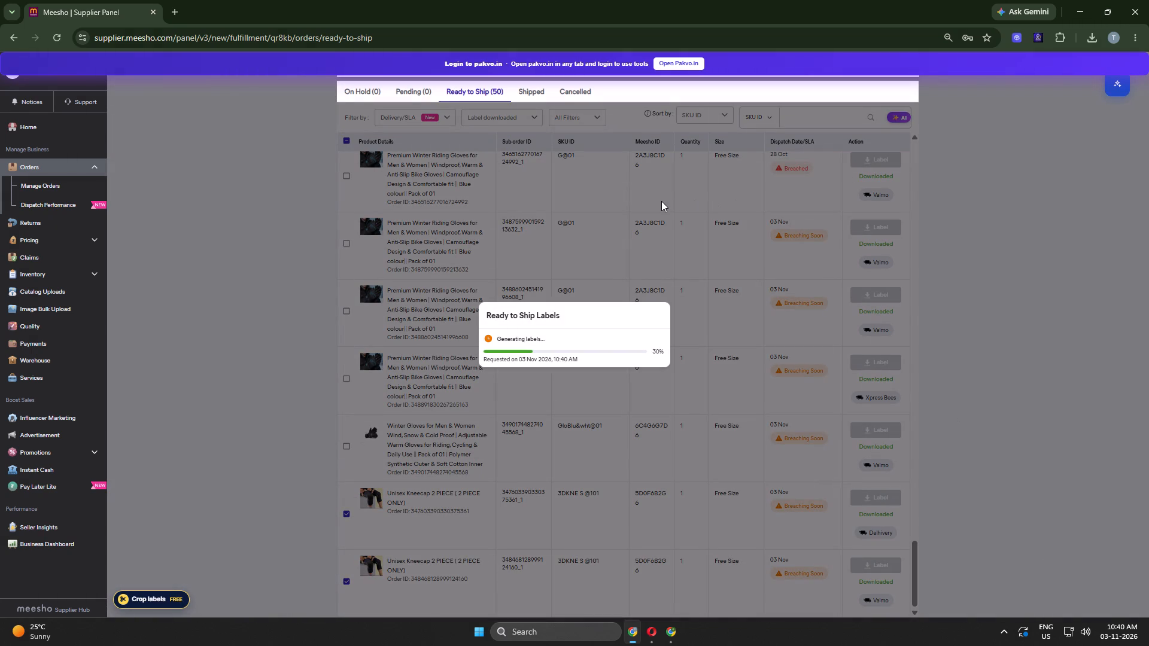
pyautogui.click(422, 96)
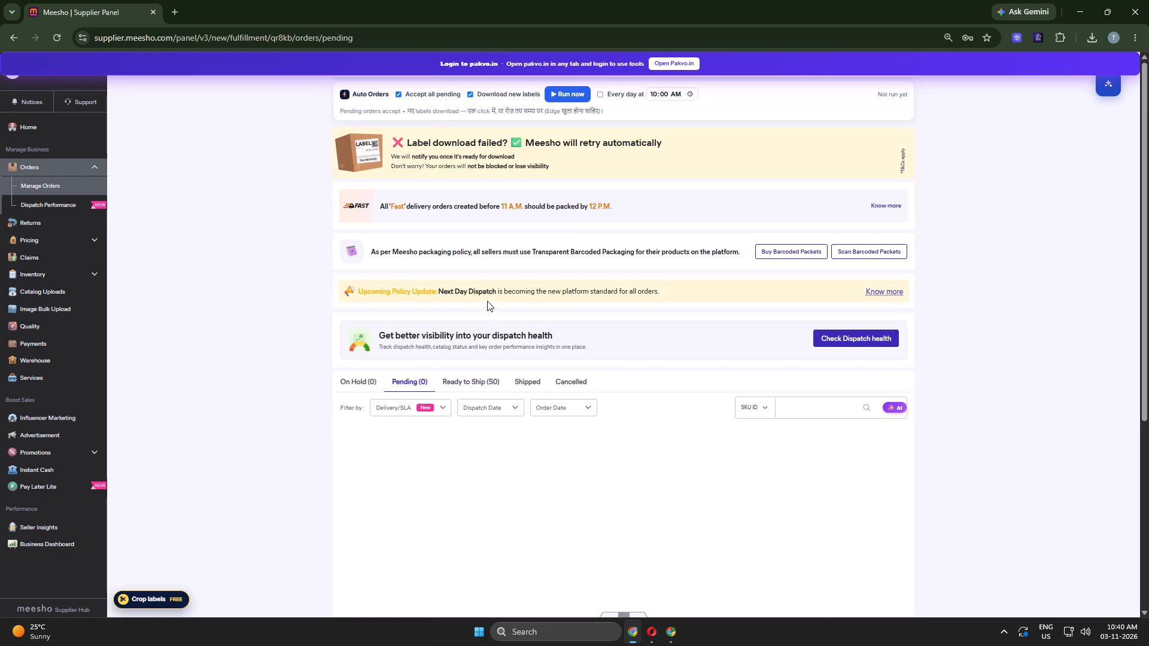
pyautogui.click(466, 376)
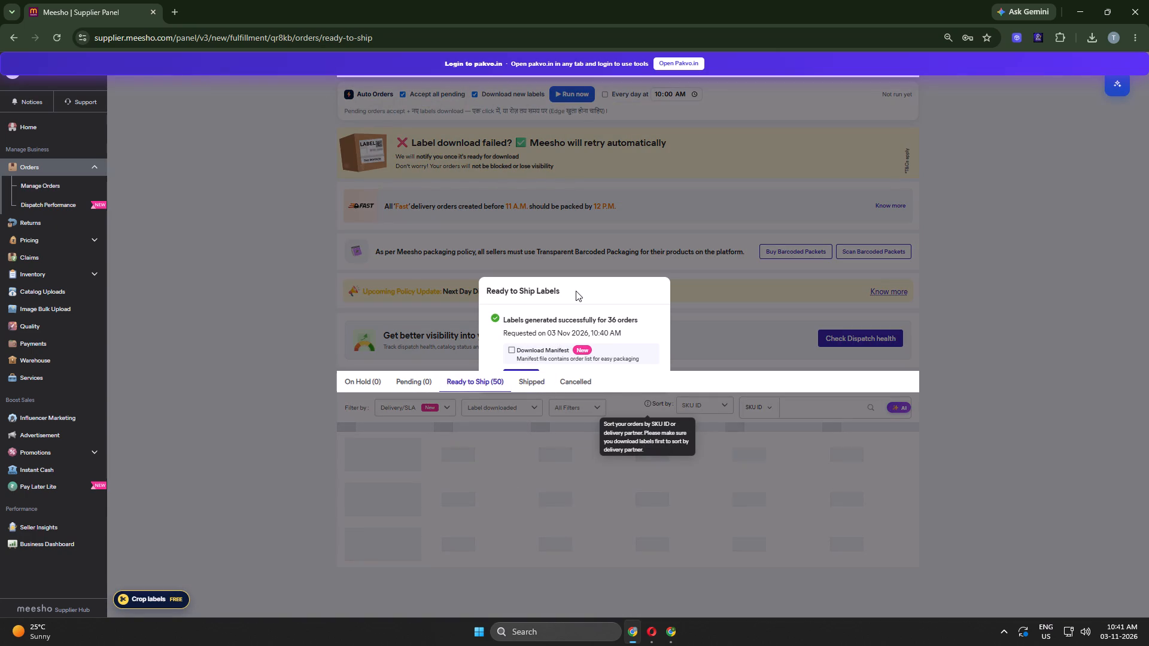
pyautogui.click(576, 291)
pyautogui.click(529, 369)
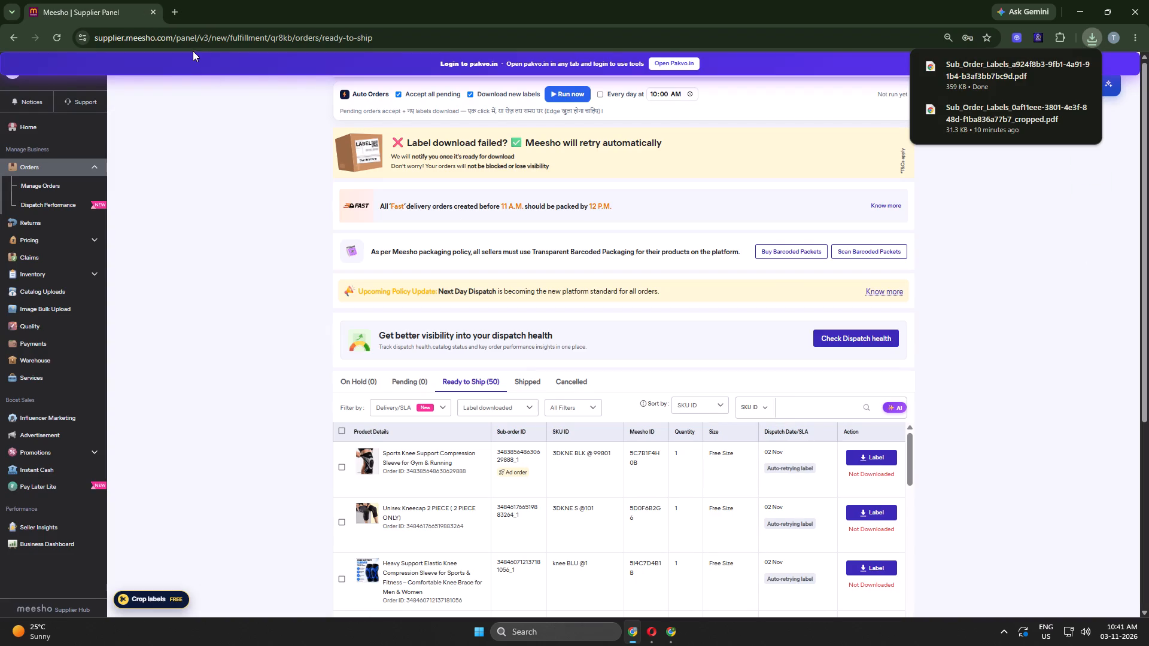
# Open the iLovePDF Crop PDF tool in a new browser tab and load the newly downloaded Sub_Order_Labels PDF.
pyautogui.click(171, 13)
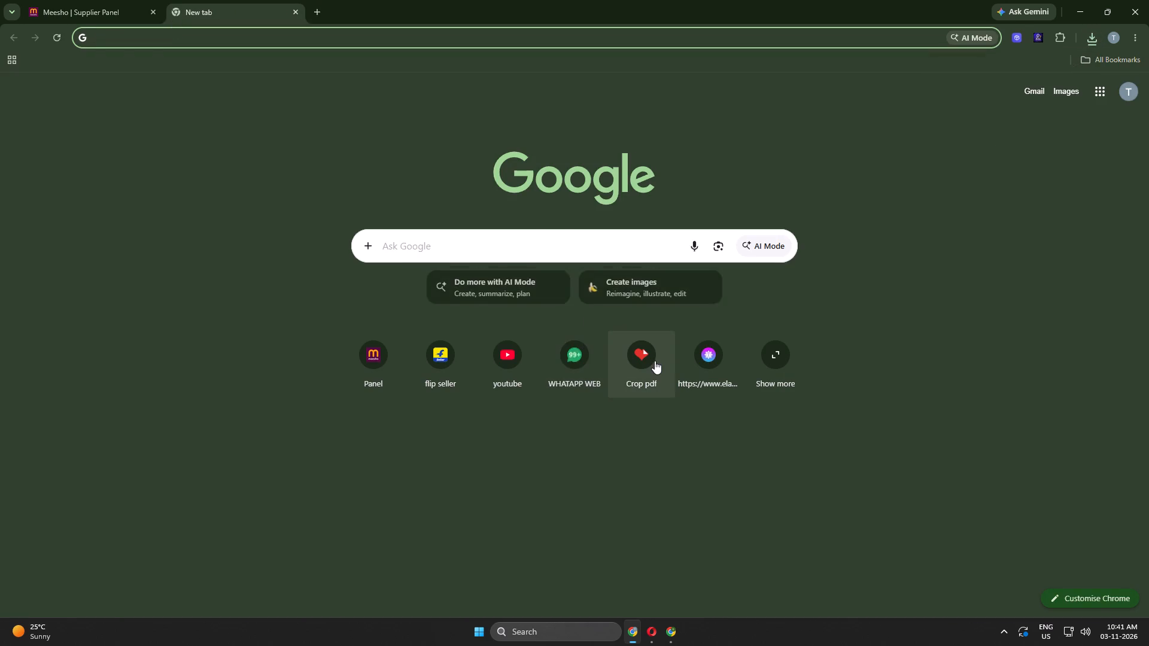
pyautogui.click(655, 361)
pyautogui.click(1093, 38)
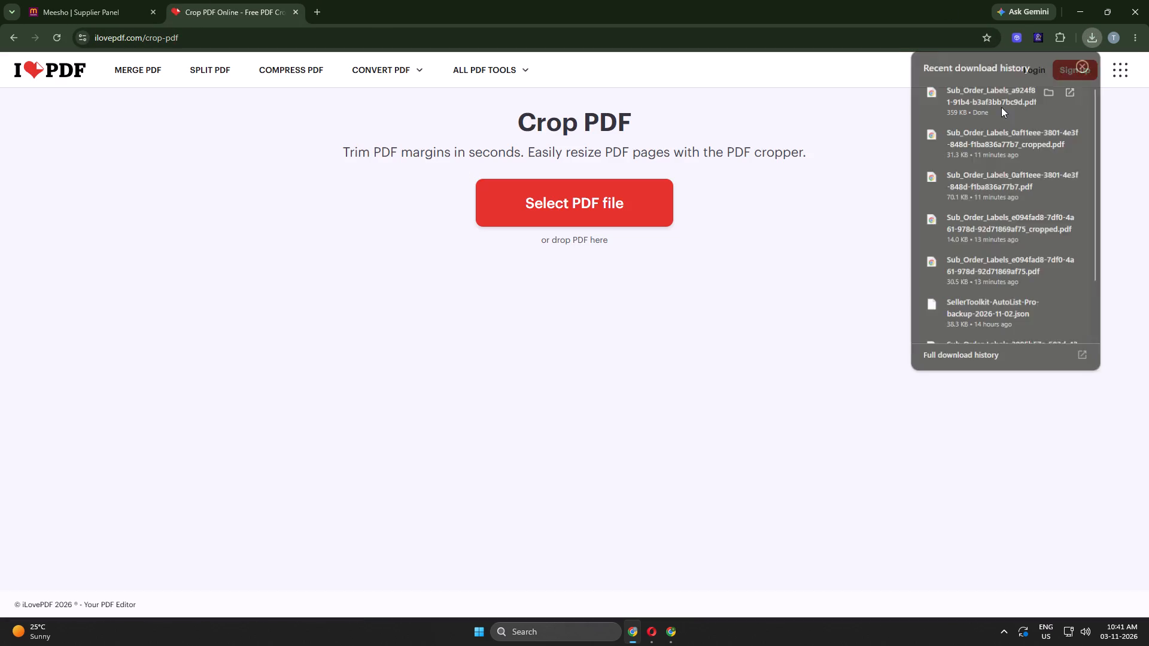
pyautogui.moveTo(977, 102); pyautogui.dragTo(751, 261)
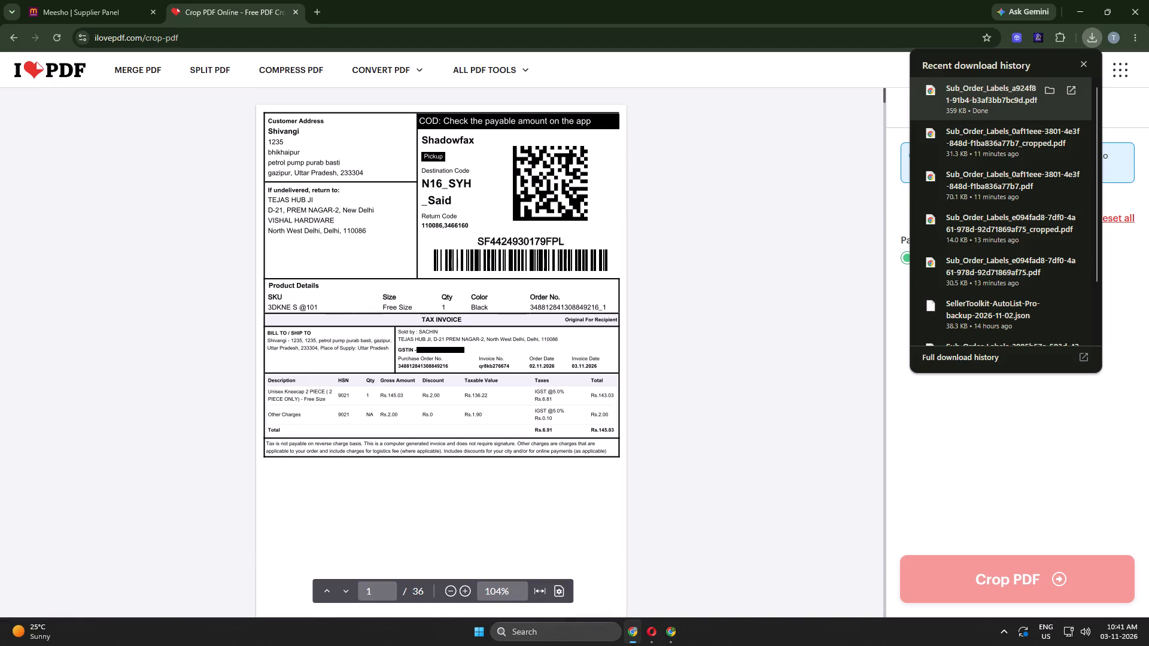
# Crop all pages to the label area from the customer address down to the Tax Invoice heading and download the cropped PDF.
pyautogui.moveTo(258, 106); pyautogui.dragTo(303, 185)
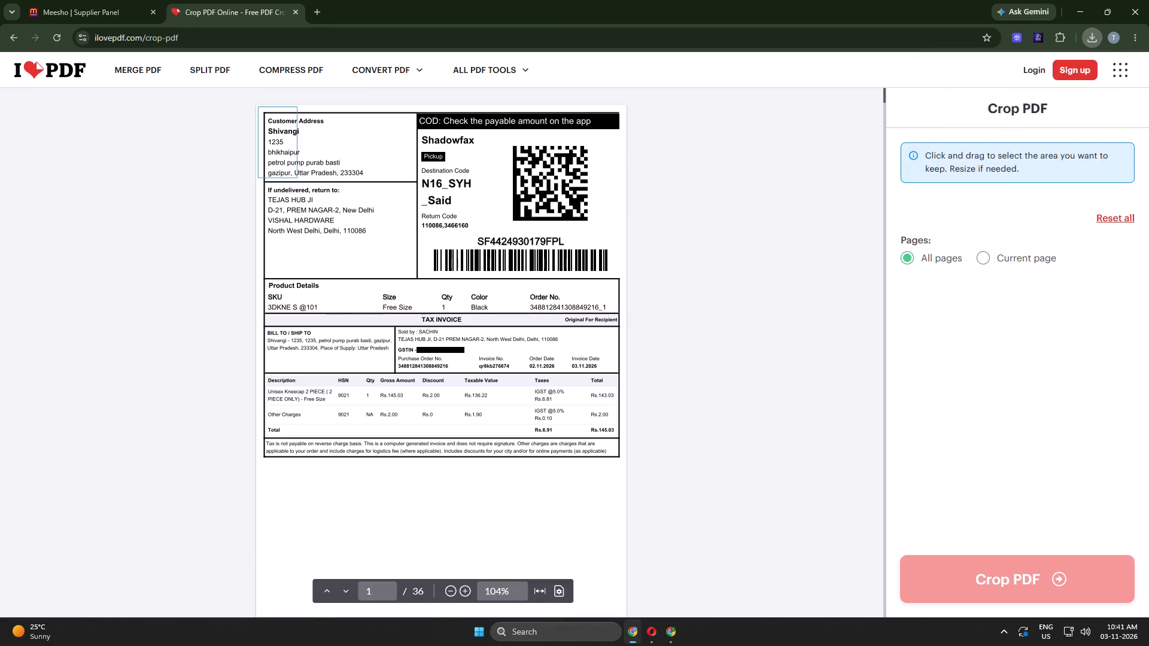
pyautogui.moveTo(303, 185); pyautogui.dragTo(688, 327)
pyautogui.click(966, 567)
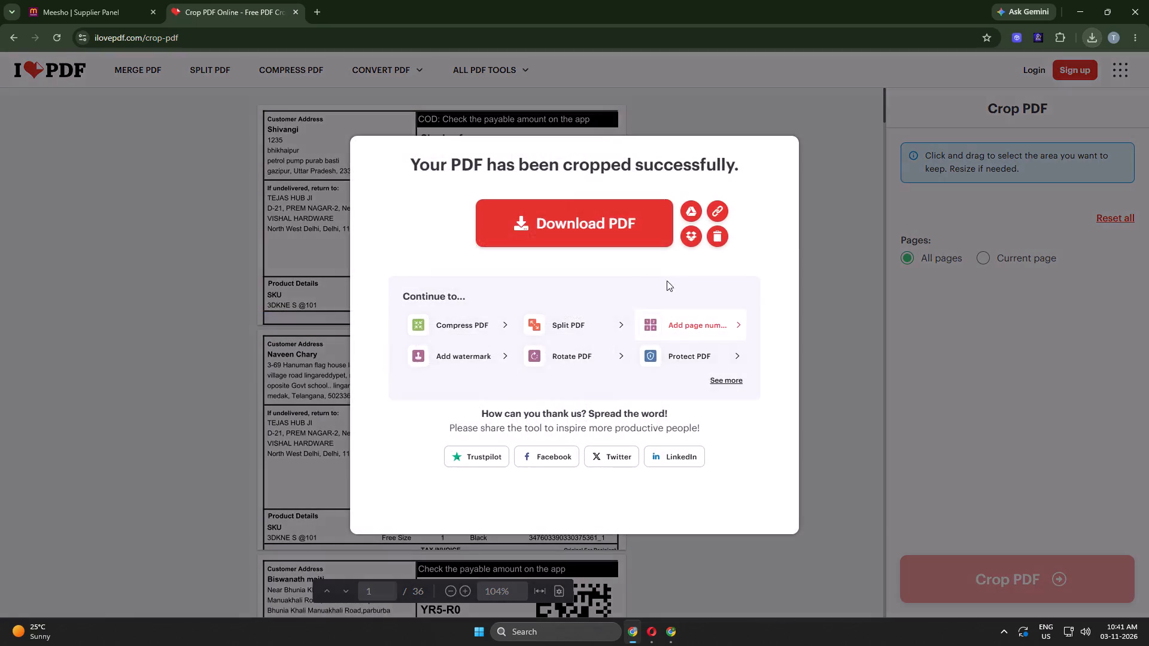
pyautogui.click(580, 231)
# Open the new cropped label PDF and print all pages on the 4BARCODE 4B-2054N printer with MEESHO paper size, fit to paper.
pyautogui.moveTo(964, 75); pyautogui.dragTo(640, 0)
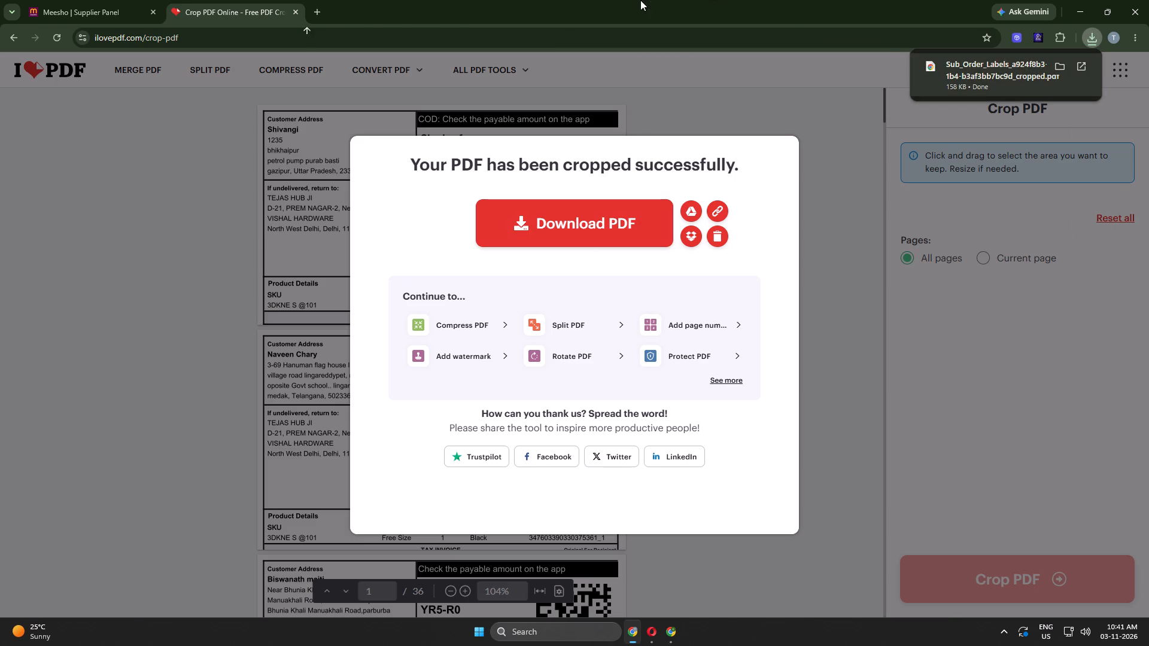
pyautogui.click(1114, 70)
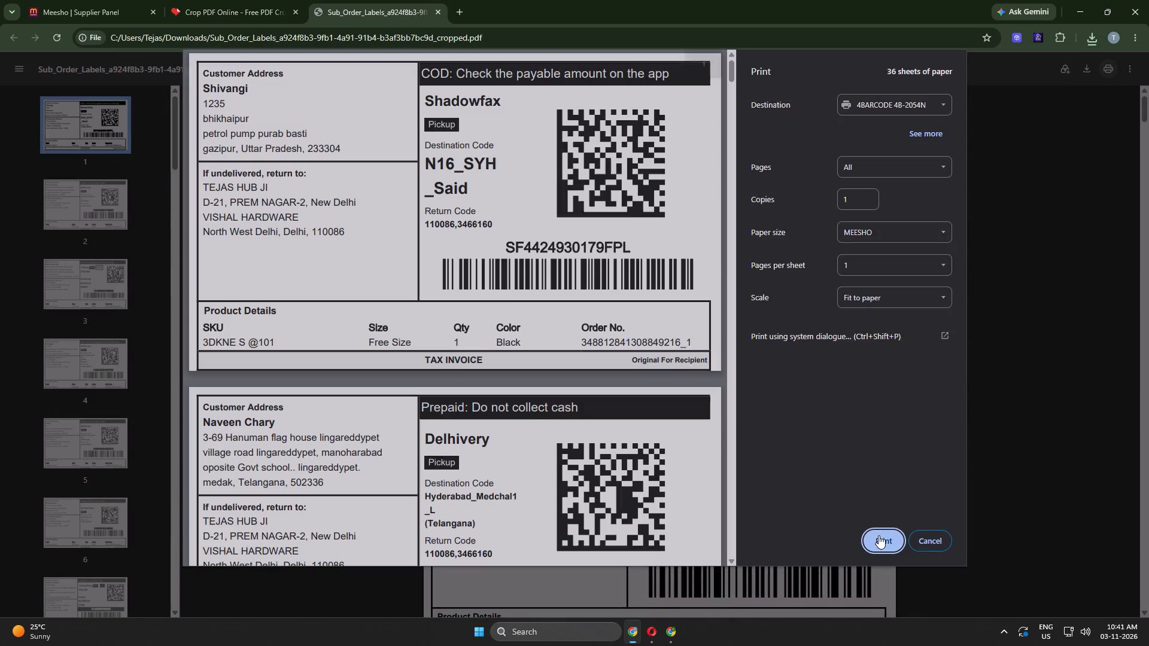
pyautogui.click(879, 535)
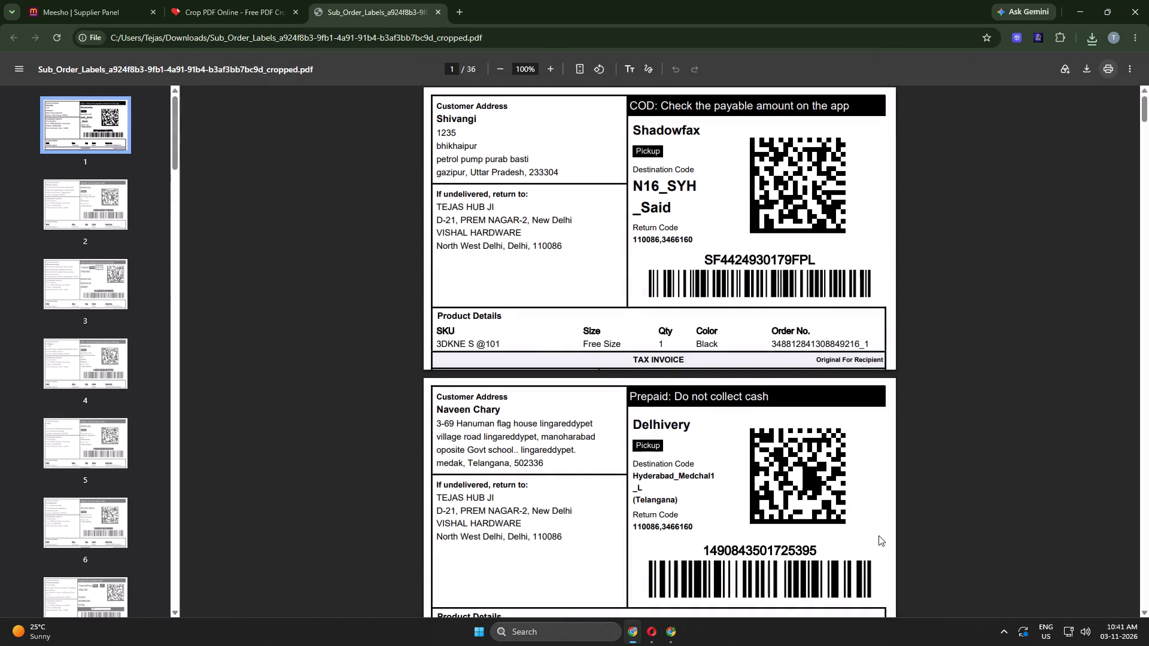
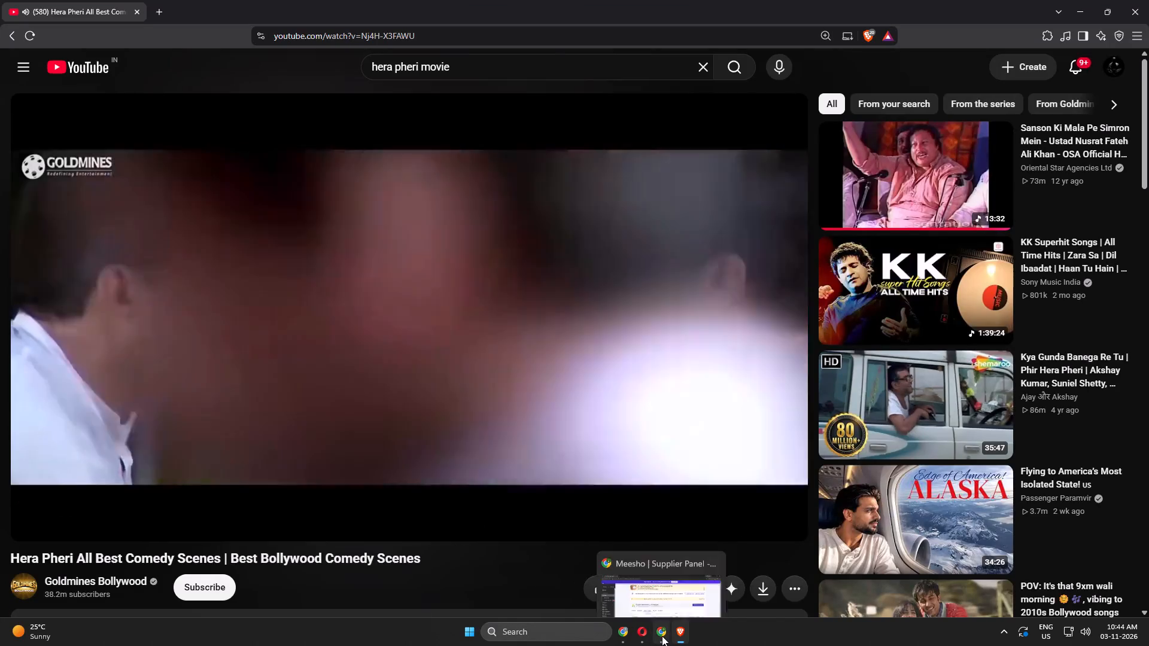
pyautogui.click(662, 636)
pyautogui.click(360, 336)
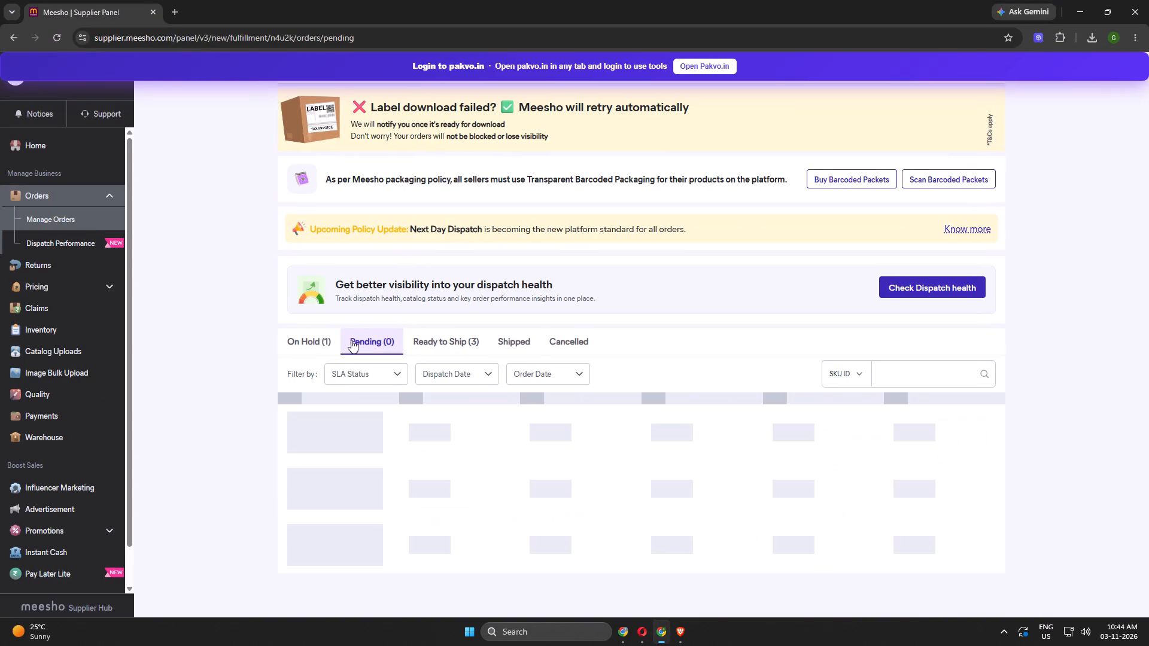
pyautogui.click(326, 343)
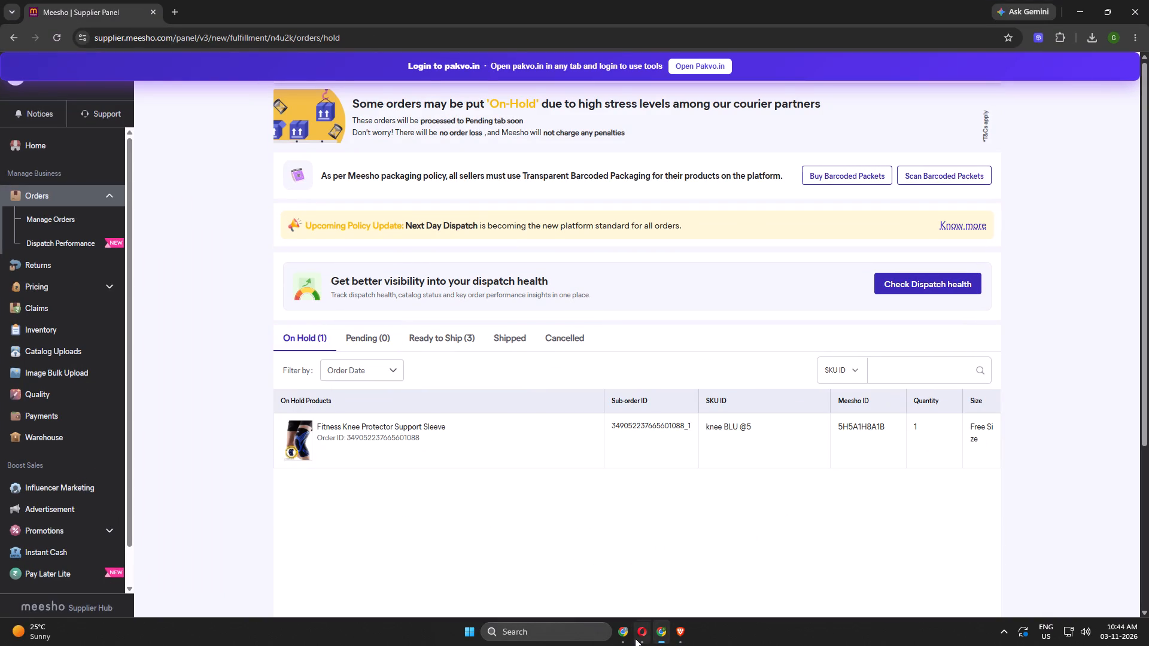
pyautogui.click(623, 638)
pyautogui.click(479, 170)
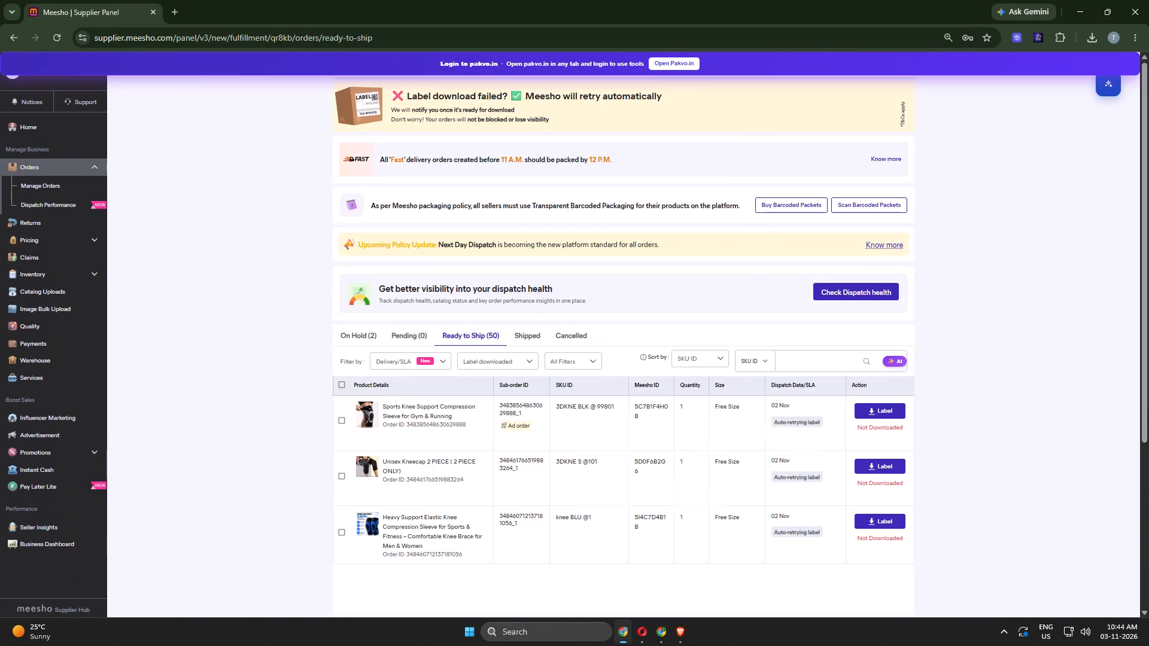
pyautogui.click(397, 379)
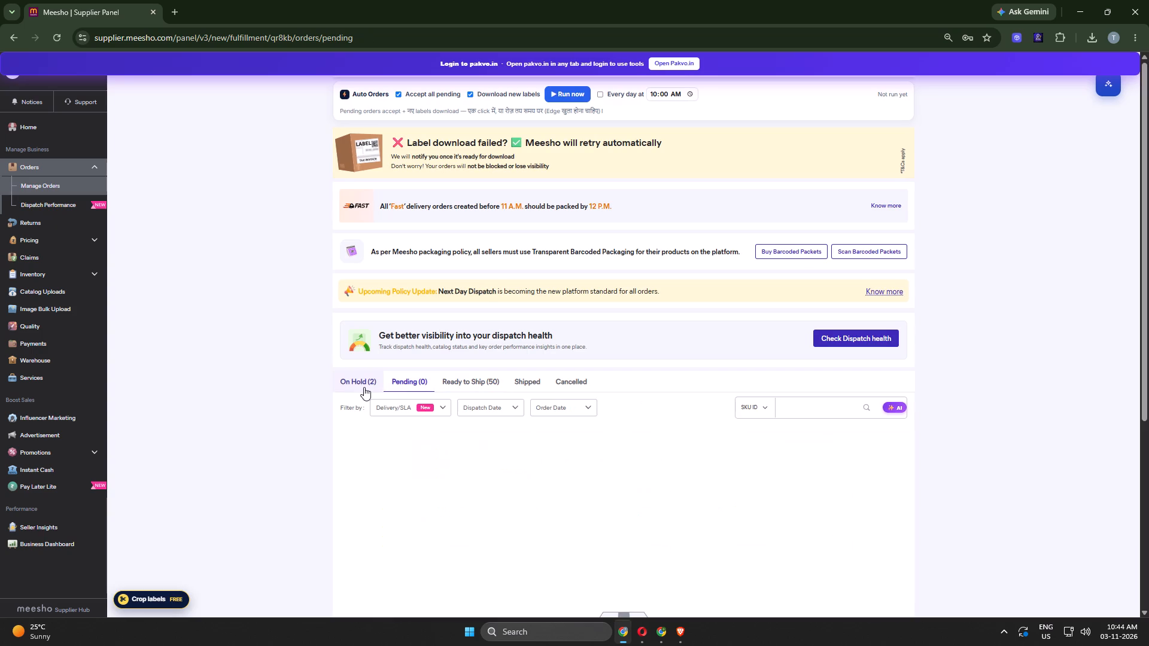
pyautogui.click(364, 387)
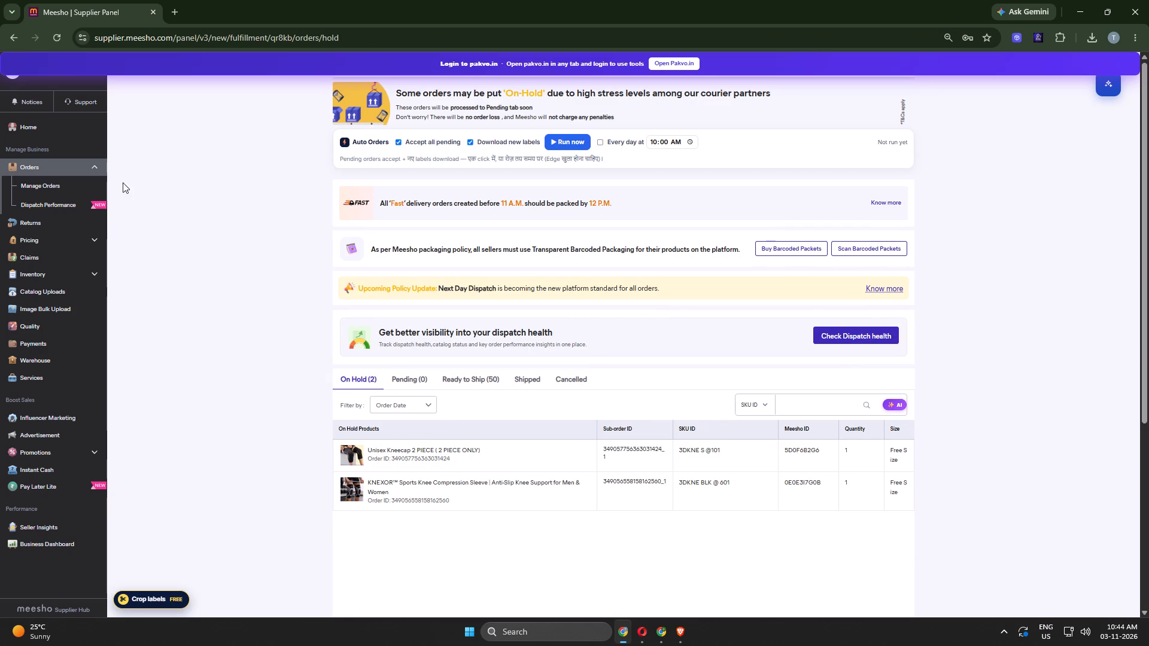
pyautogui.click(50, 130)
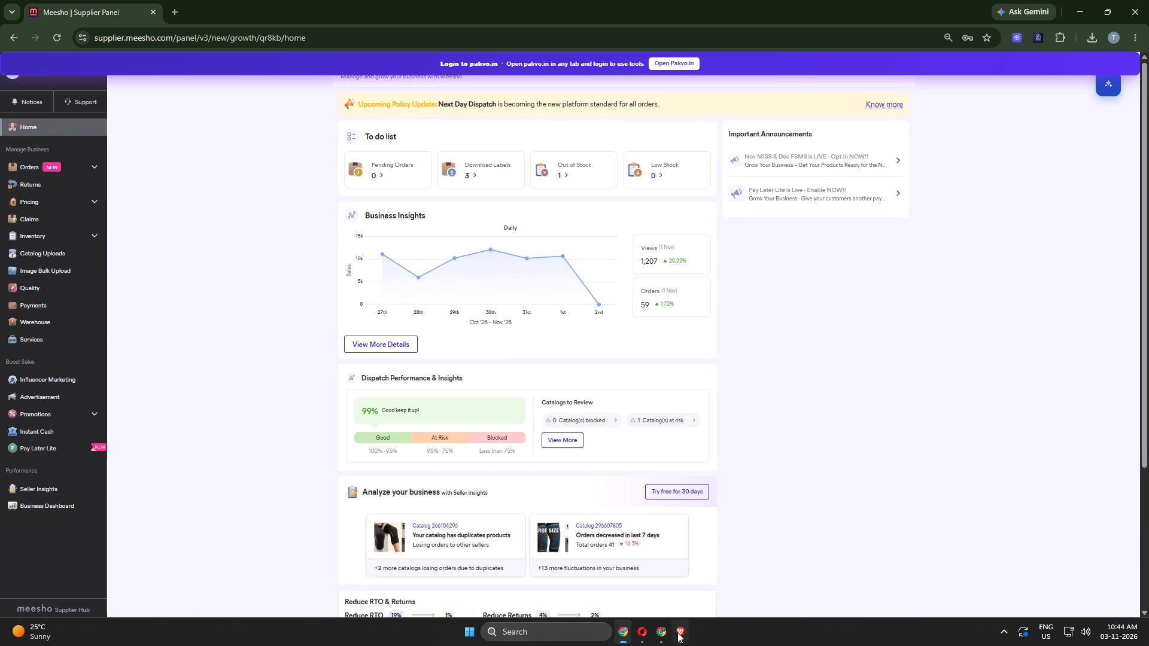
pyautogui.click(683, 638)
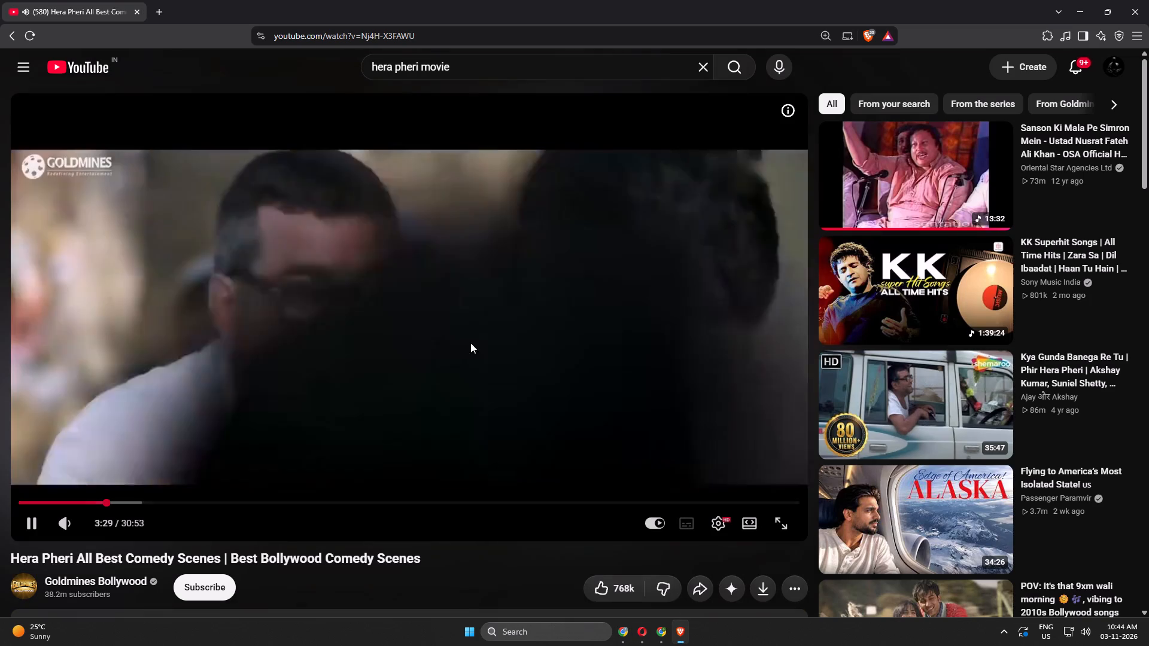
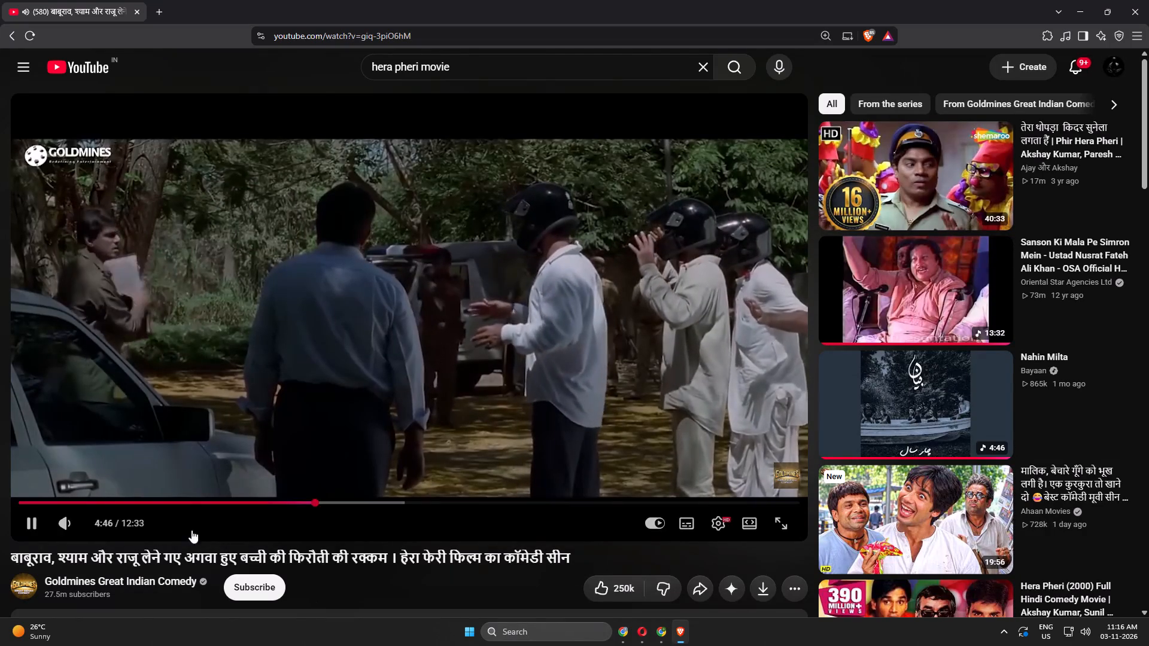
pyautogui.click(653, 645)
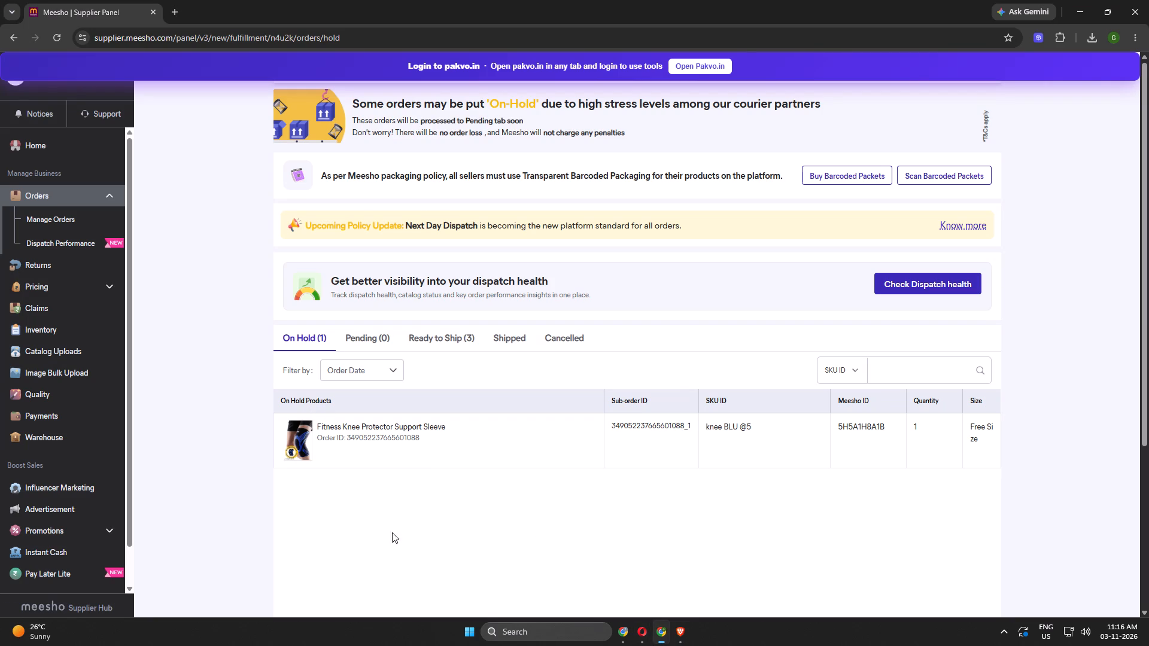
pyautogui.click(352, 336)
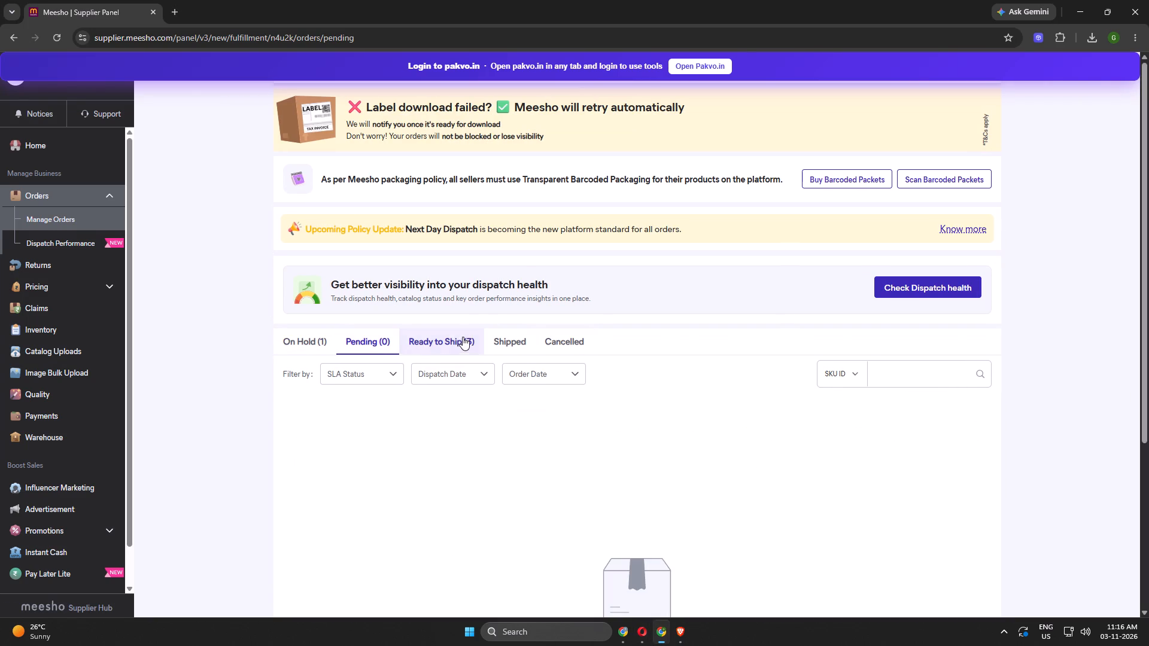
pyautogui.click(462, 339)
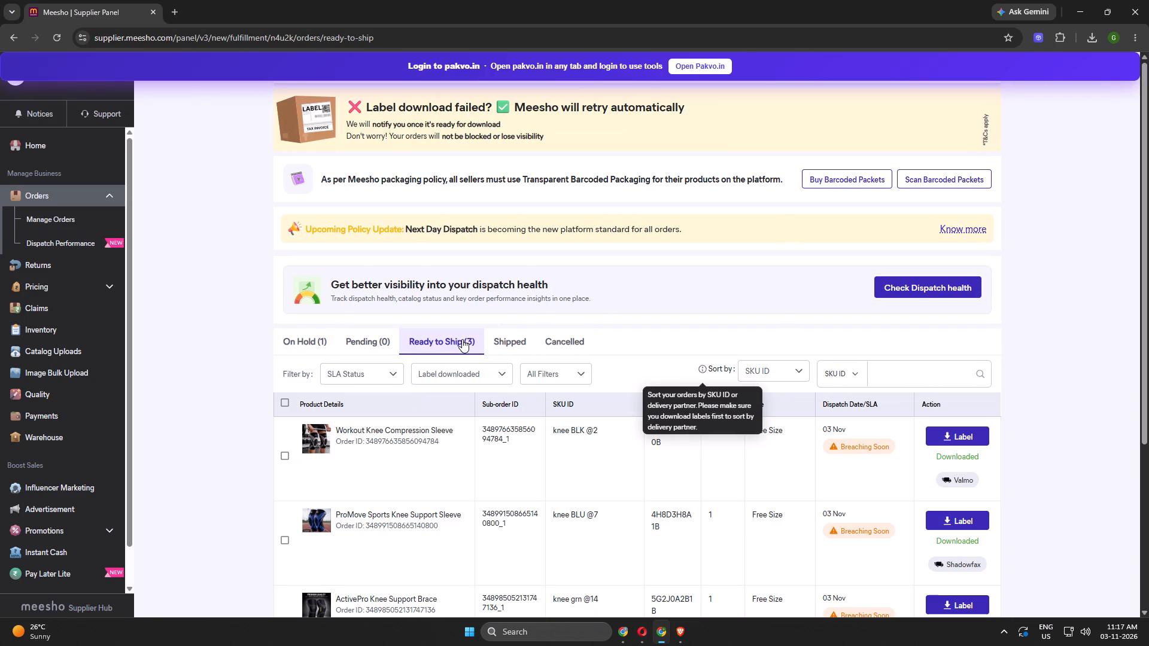
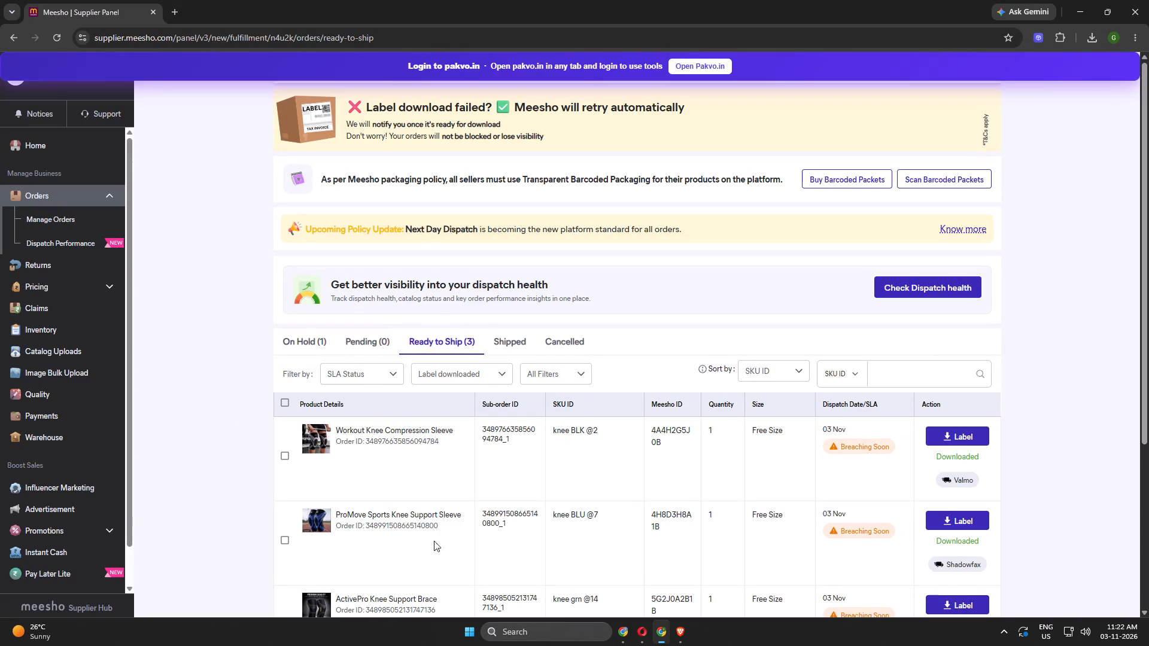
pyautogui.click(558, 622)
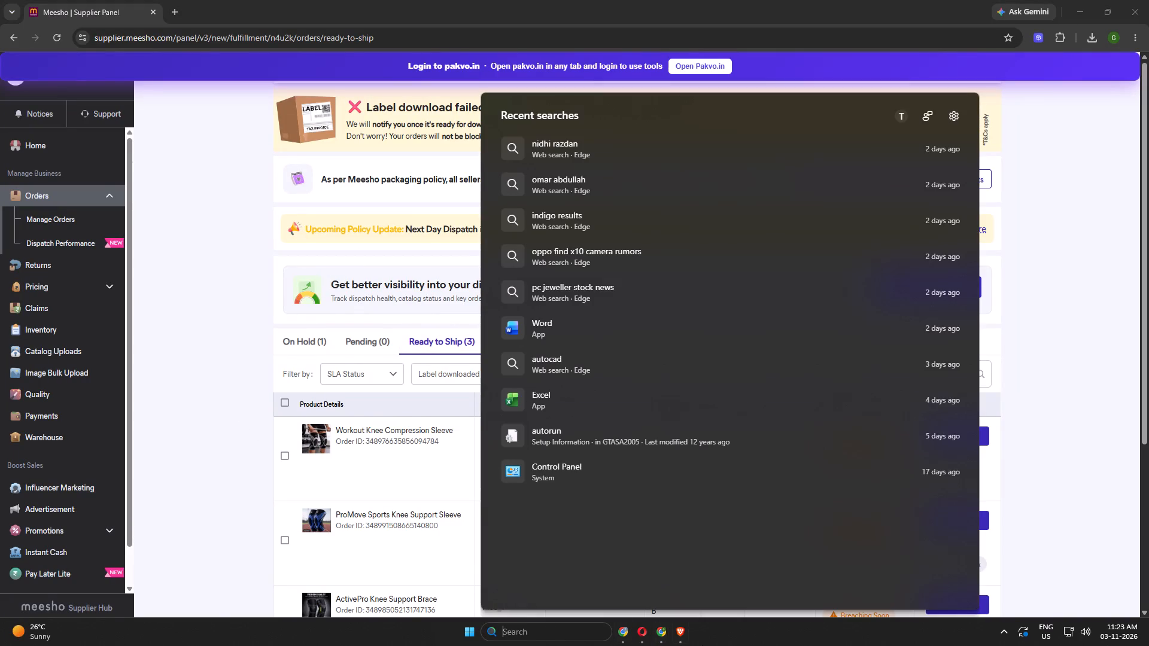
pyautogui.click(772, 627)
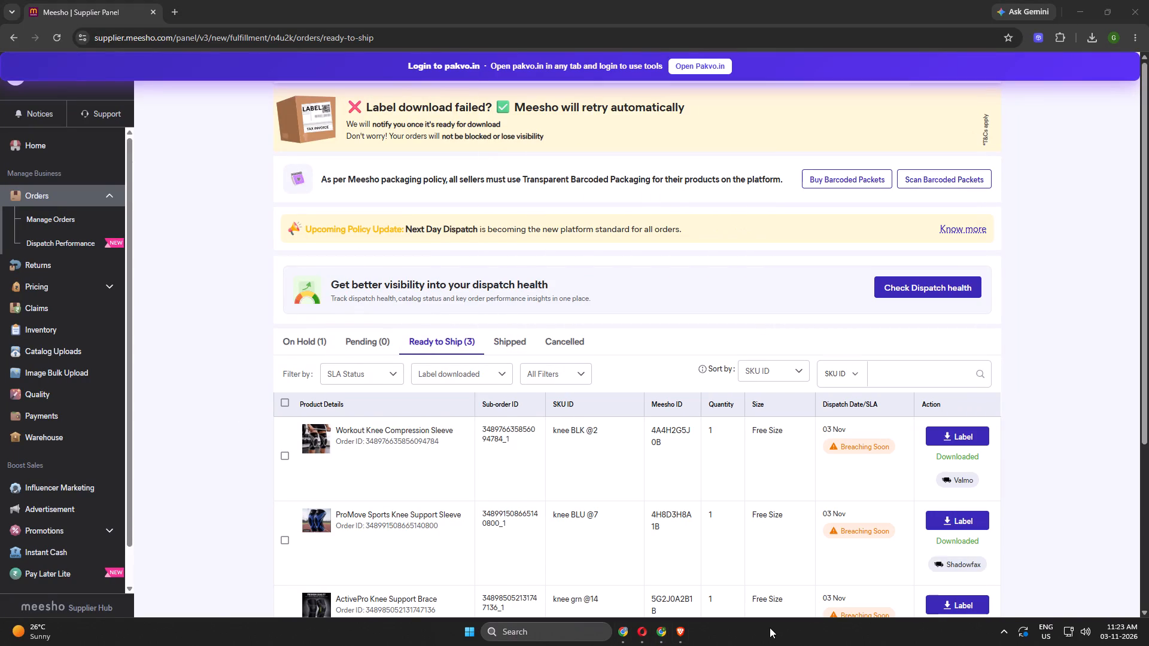